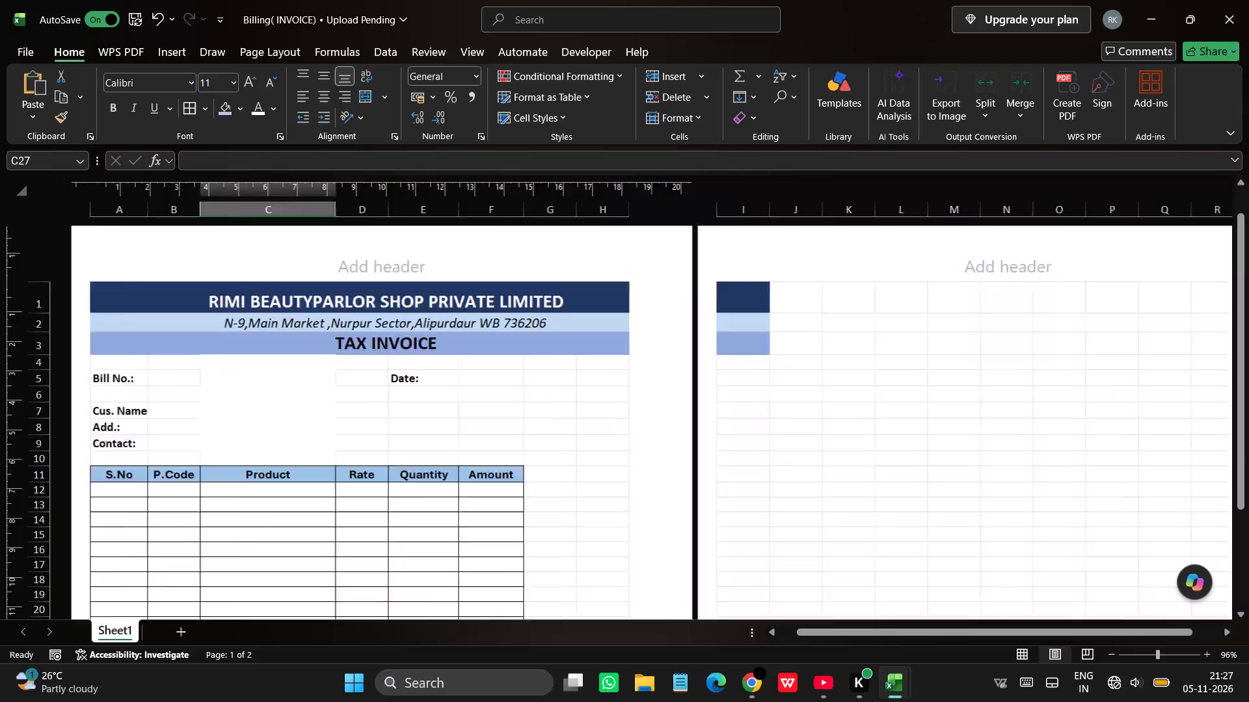
# Look over the invoice template from the header and customer fields down to the grand total row.
pyautogui.scroll(-1, 189, 460)
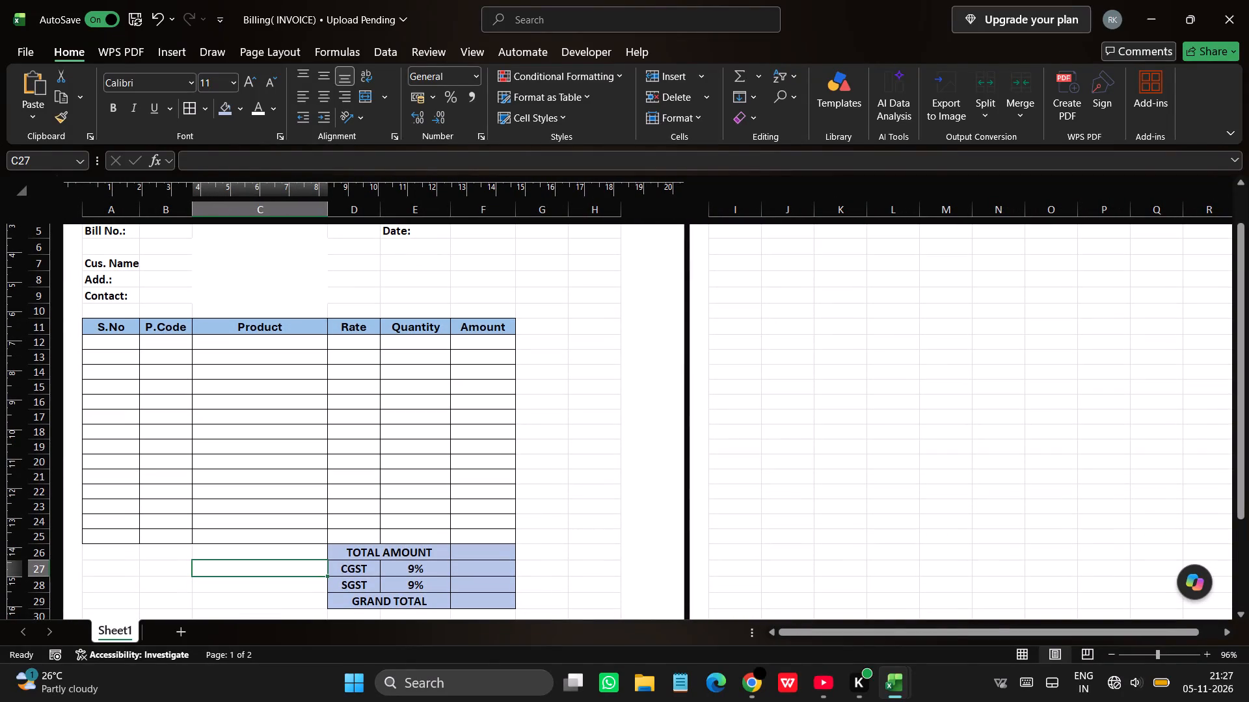
pyautogui.scroll(1, 193, 497)
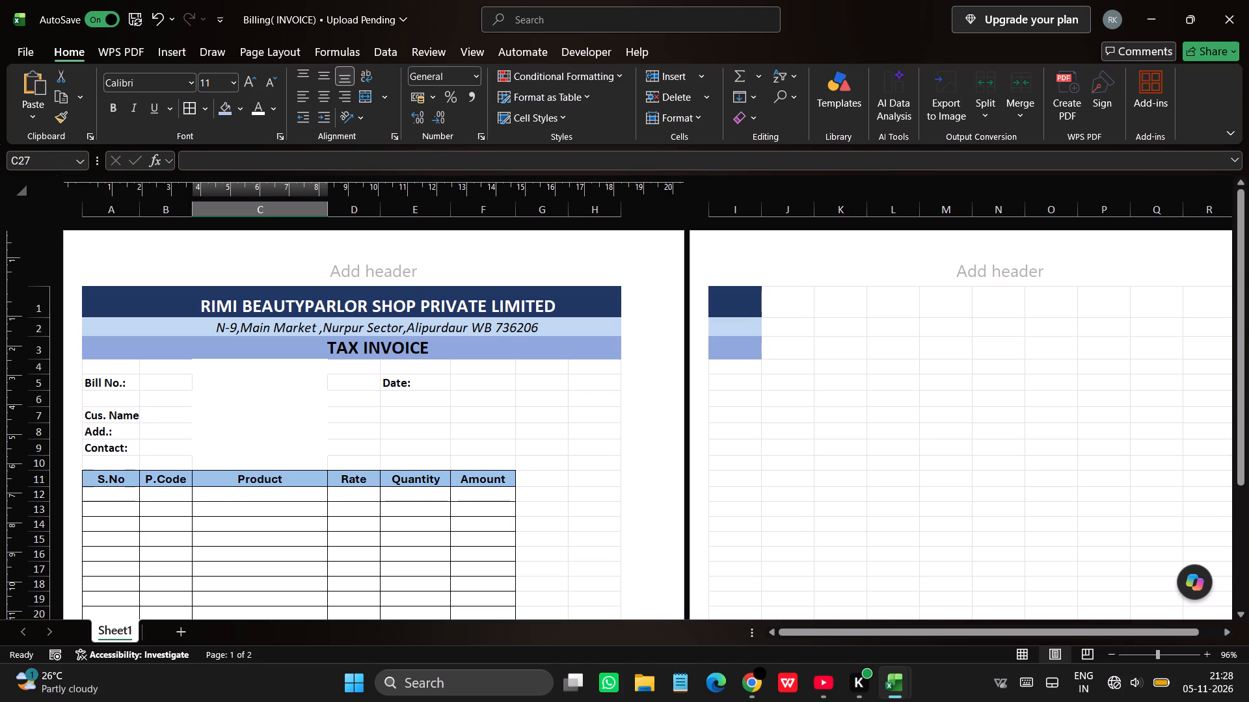
pyautogui.click(269, 428)
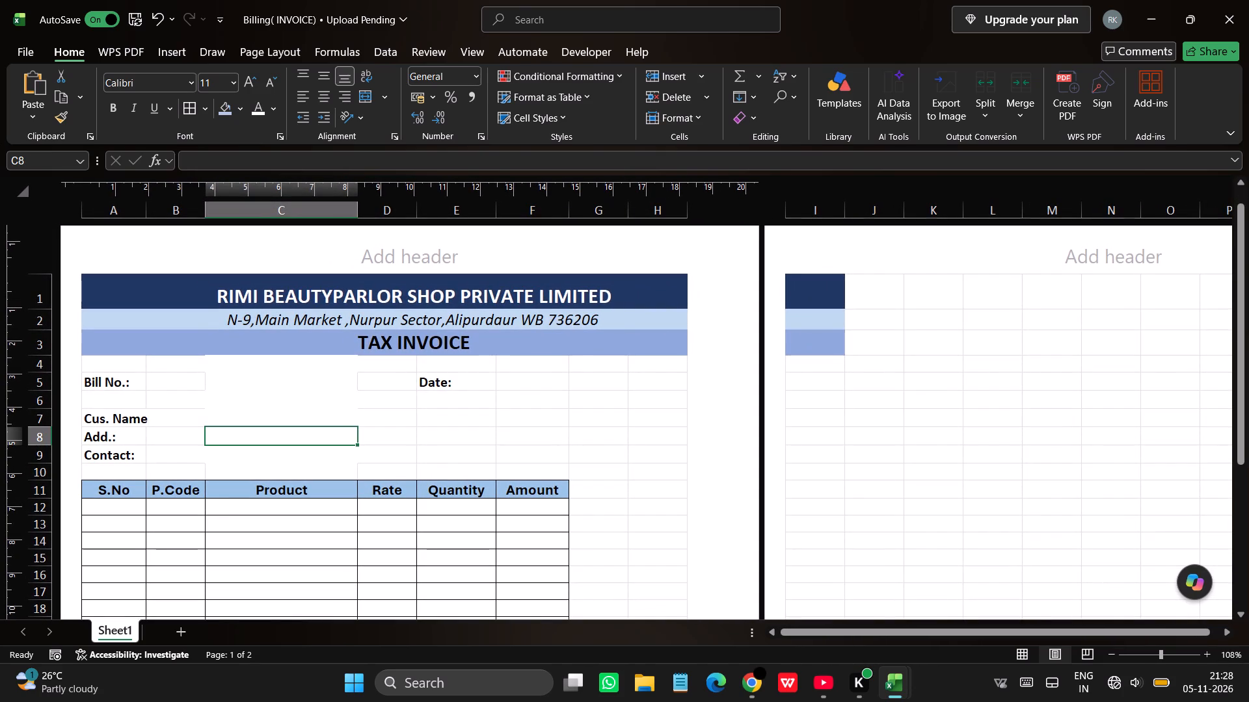
pyautogui.click(278, 395)
pyautogui.click(281, 378)
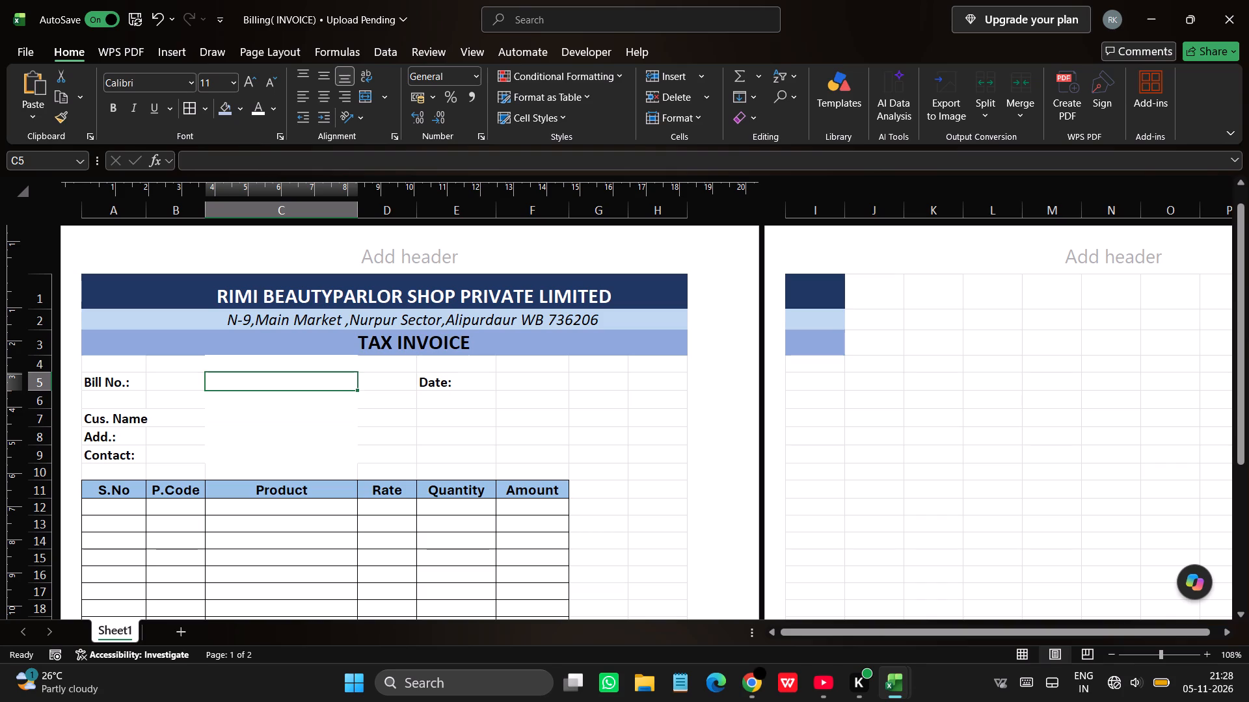
pyautogui.scroll(-3, 297, 473)
pyautogui.click(297, 473)
pyautogui.click(297, 473)
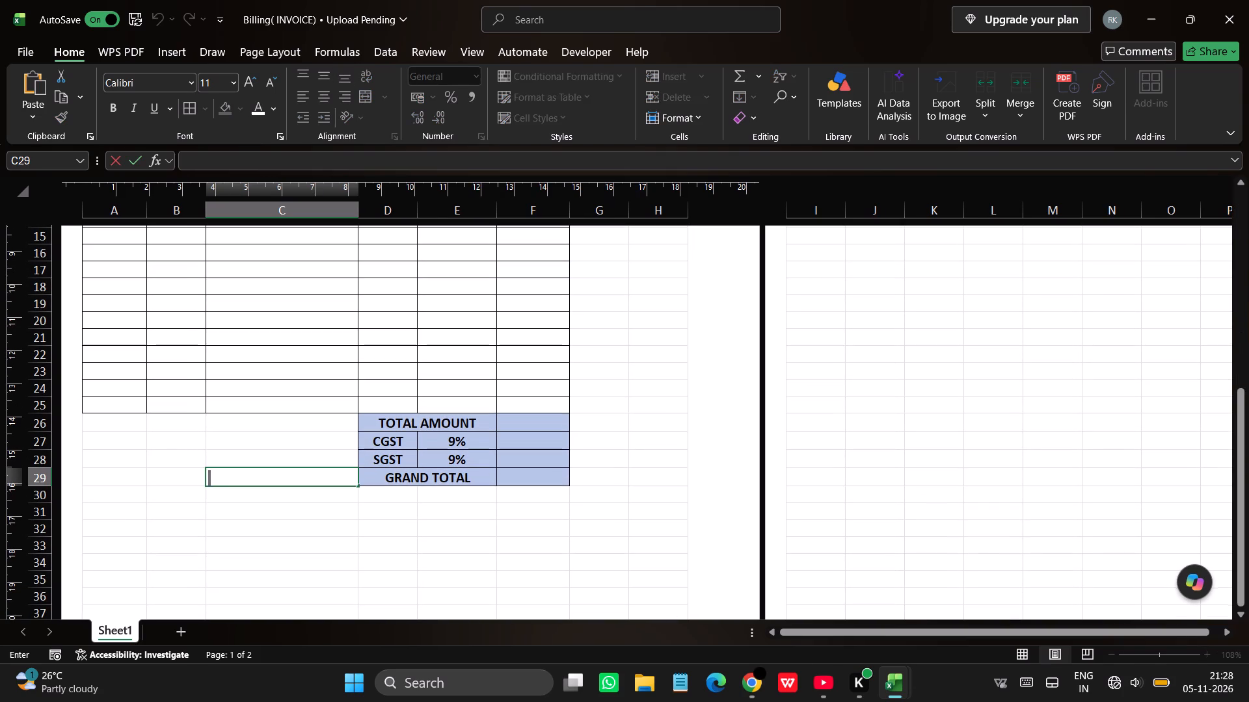
pyautogui.scroll(2, 297, 473)
pyautogui.click(293, 443)
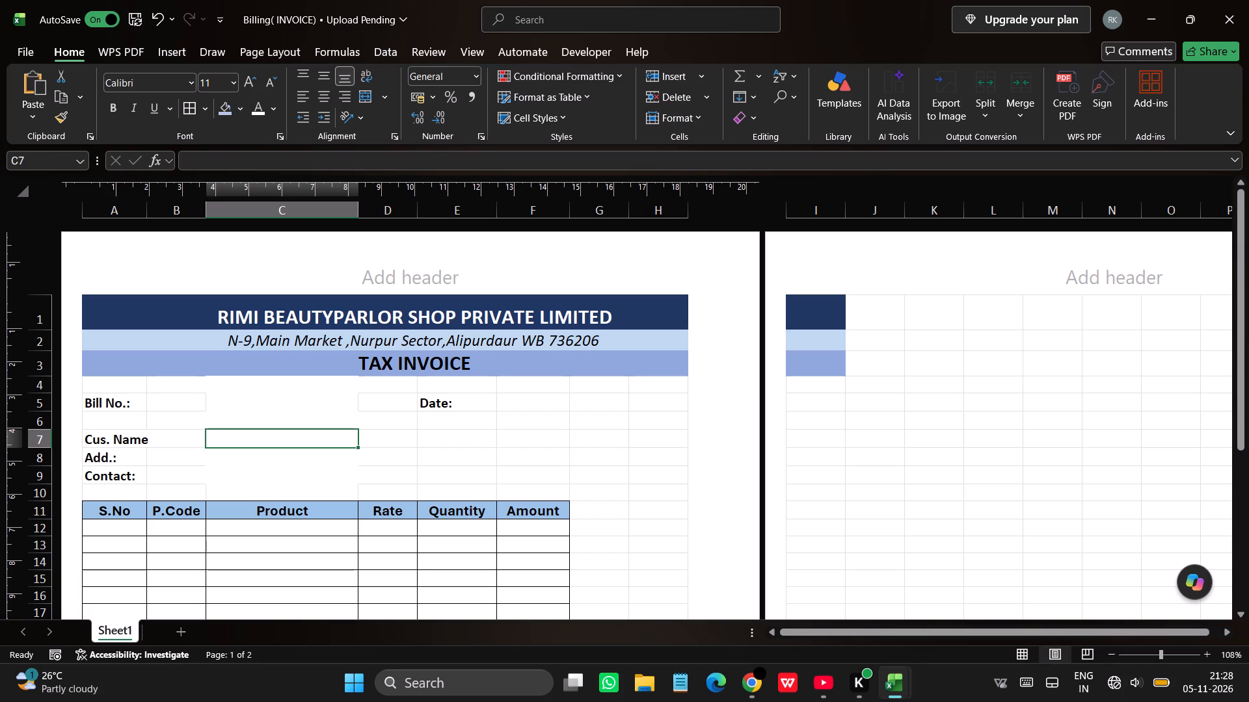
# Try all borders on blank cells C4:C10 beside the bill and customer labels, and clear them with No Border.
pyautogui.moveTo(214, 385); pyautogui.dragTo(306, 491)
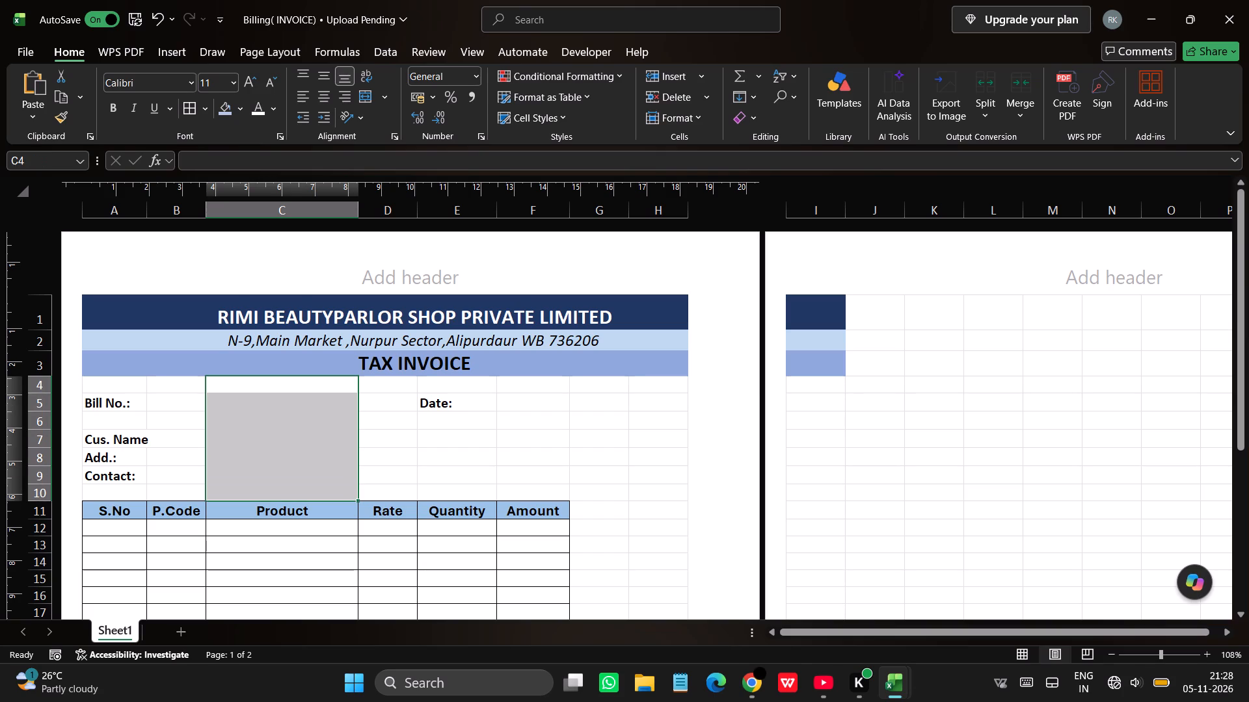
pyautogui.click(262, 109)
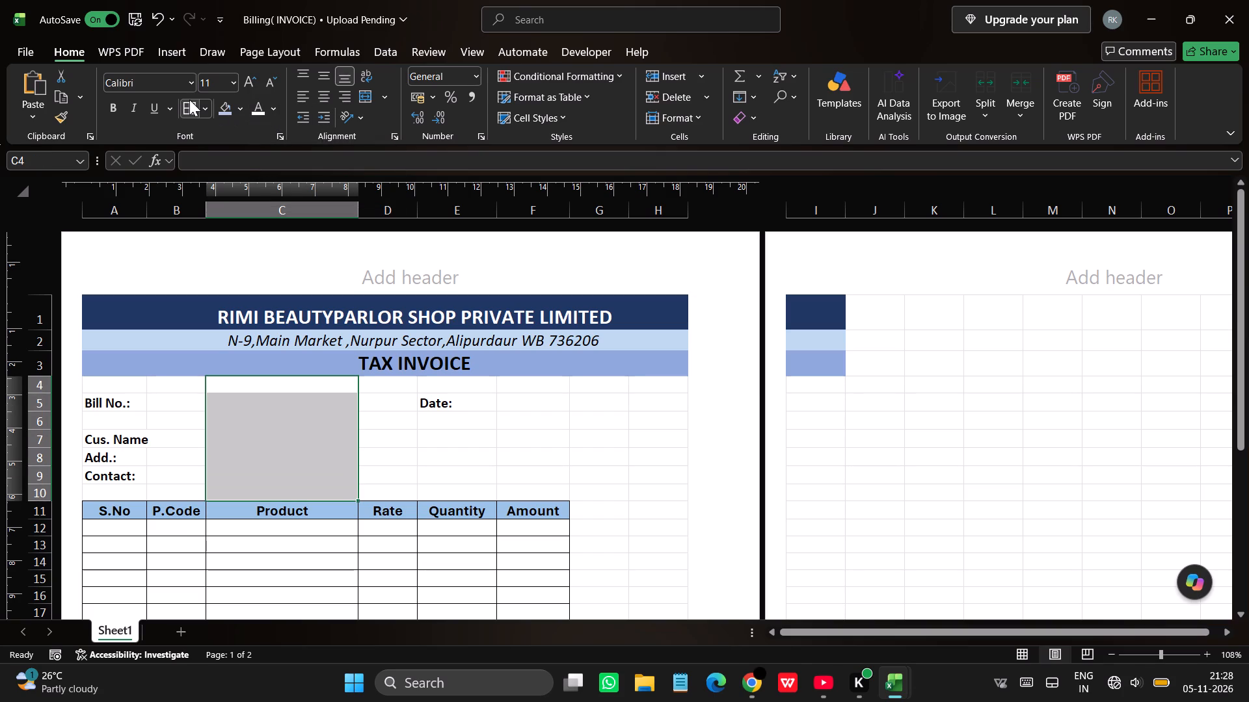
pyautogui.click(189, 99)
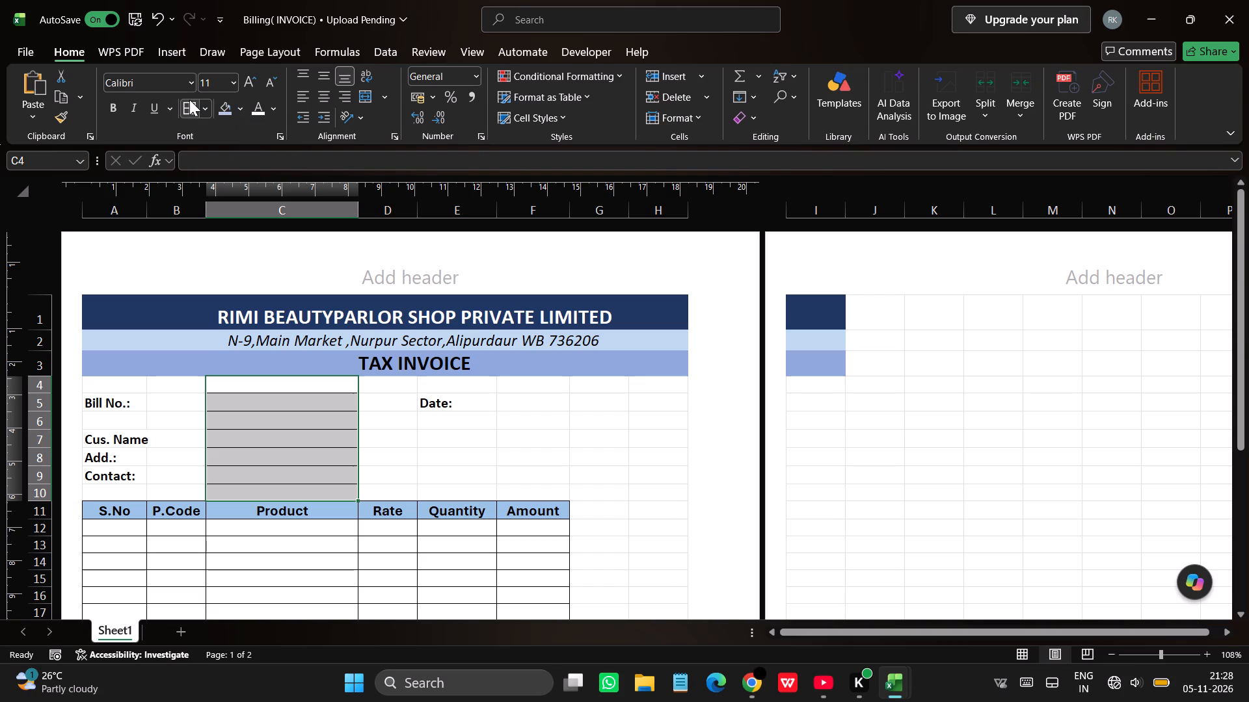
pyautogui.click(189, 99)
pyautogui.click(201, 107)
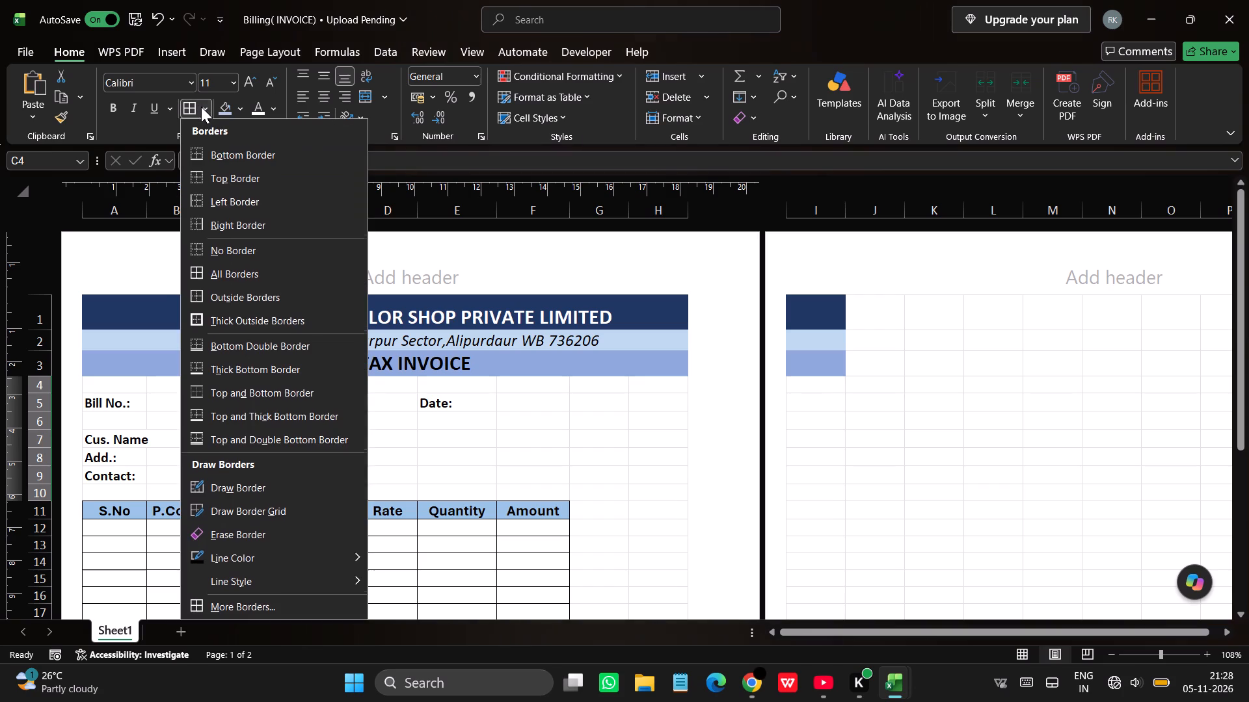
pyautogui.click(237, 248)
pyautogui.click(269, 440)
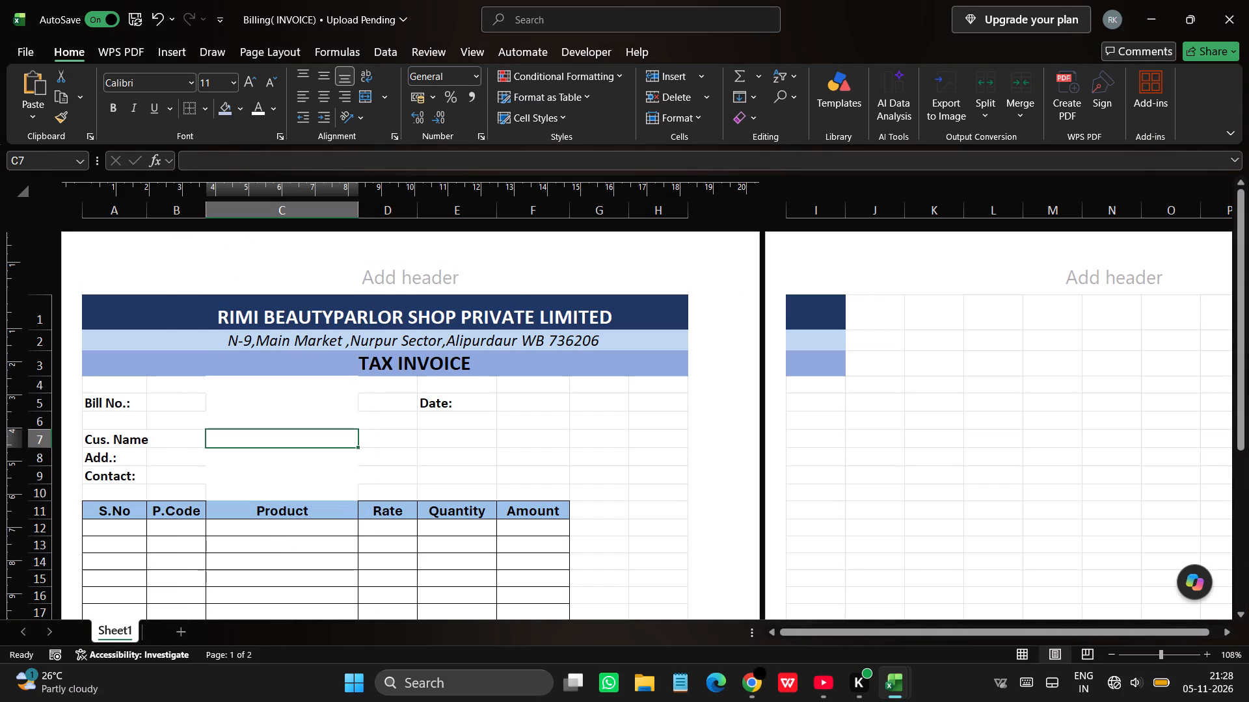
# Fill blank cell C4 down through C10 beside the bill and customer labels.
pyautogui.click(377, 95)
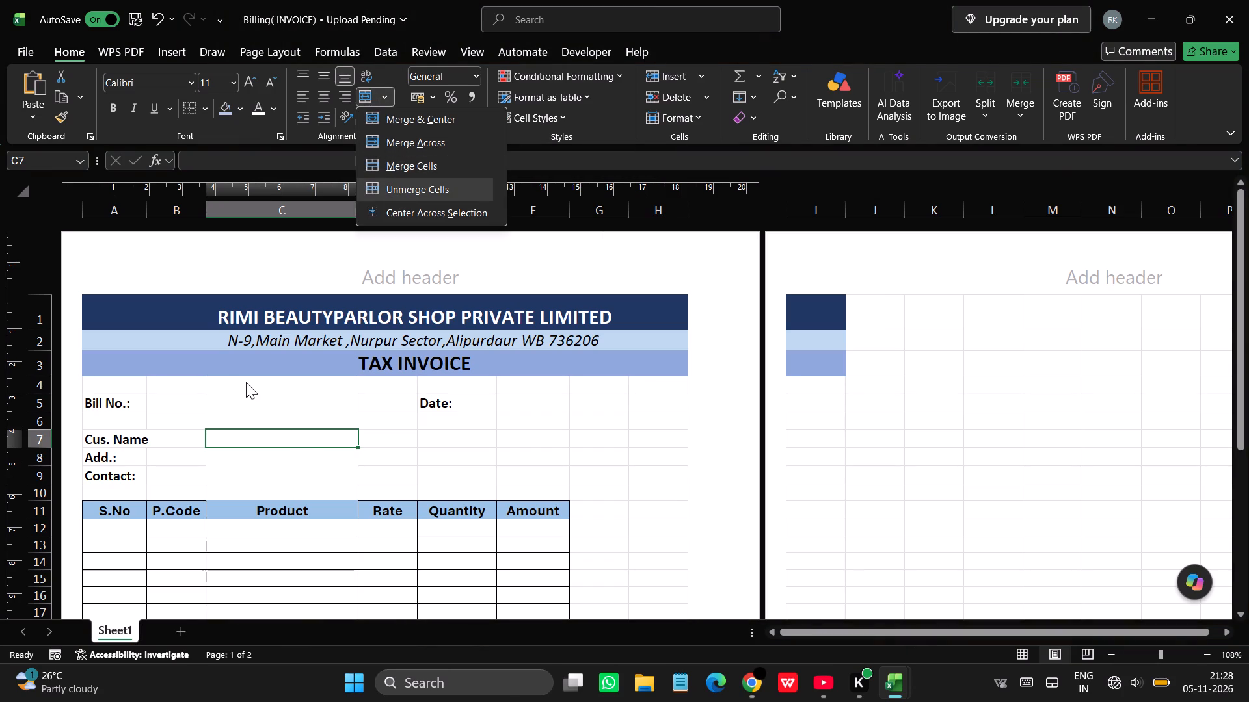
pyautogui.moveTo(231, 383); pyautogui.dragTo(265, 392)
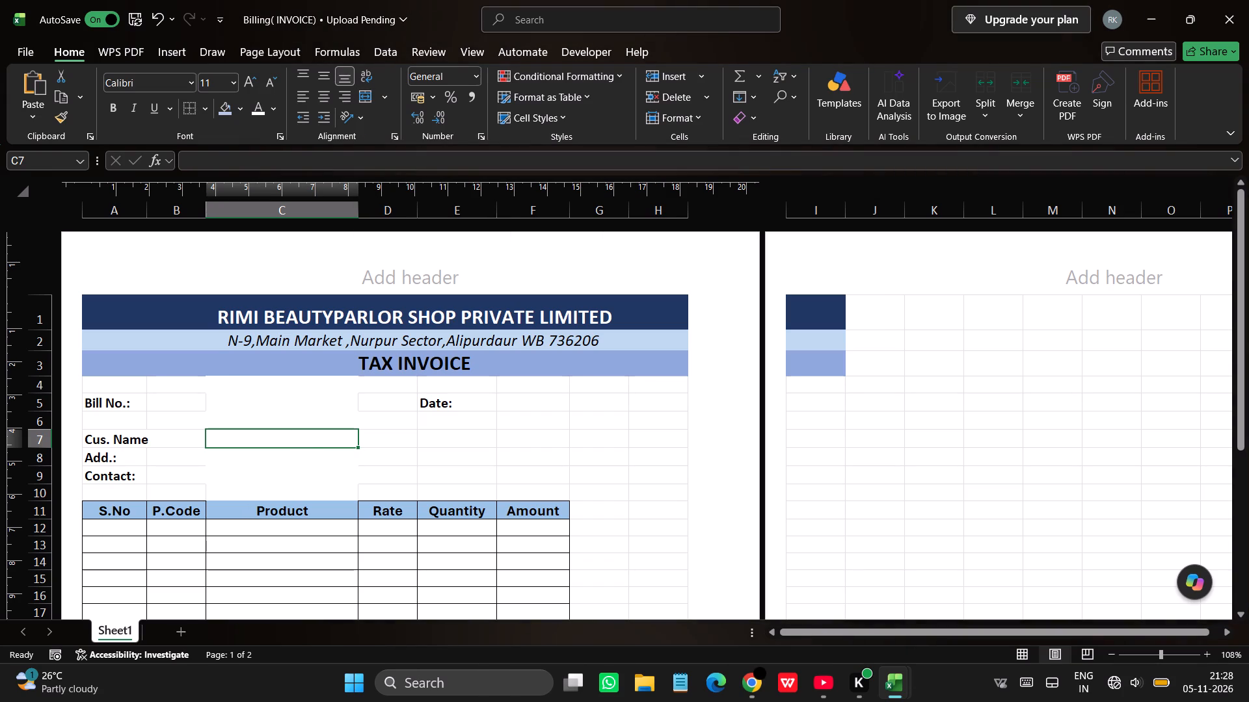
pyautogui.click(230, 389)
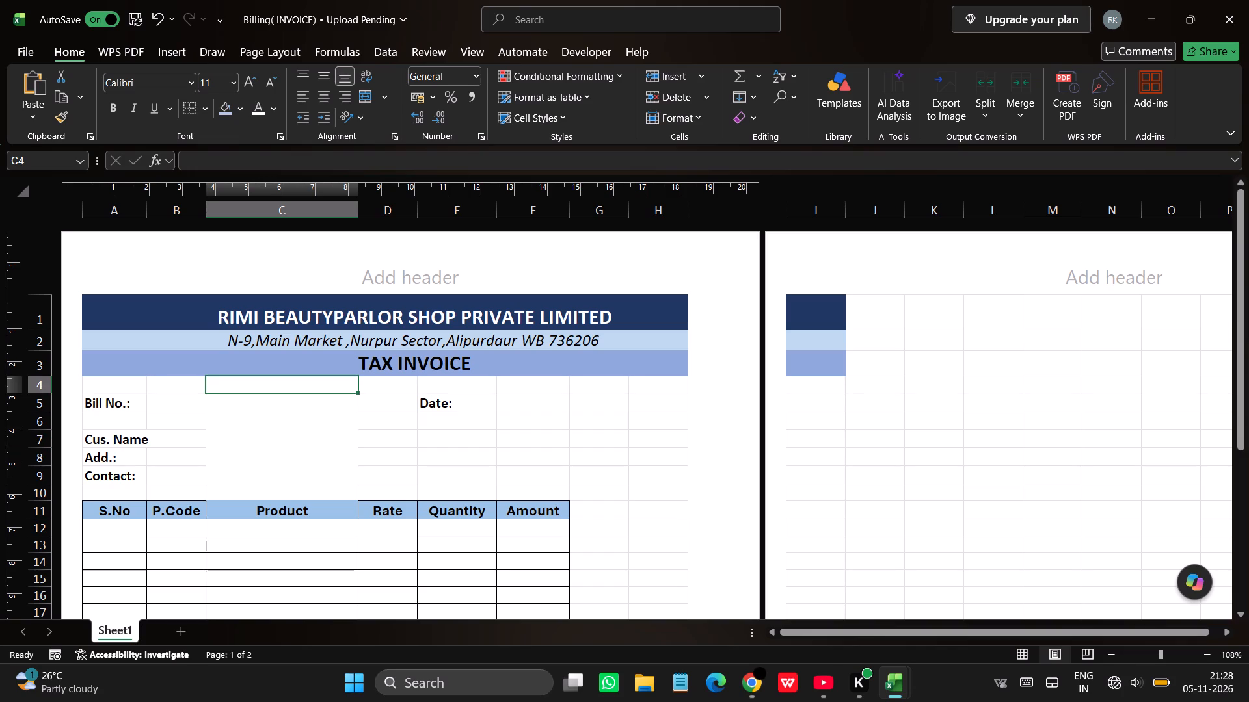
pyautogui.moveTo(357, 392); pyautogui.dragTo(355, 510)
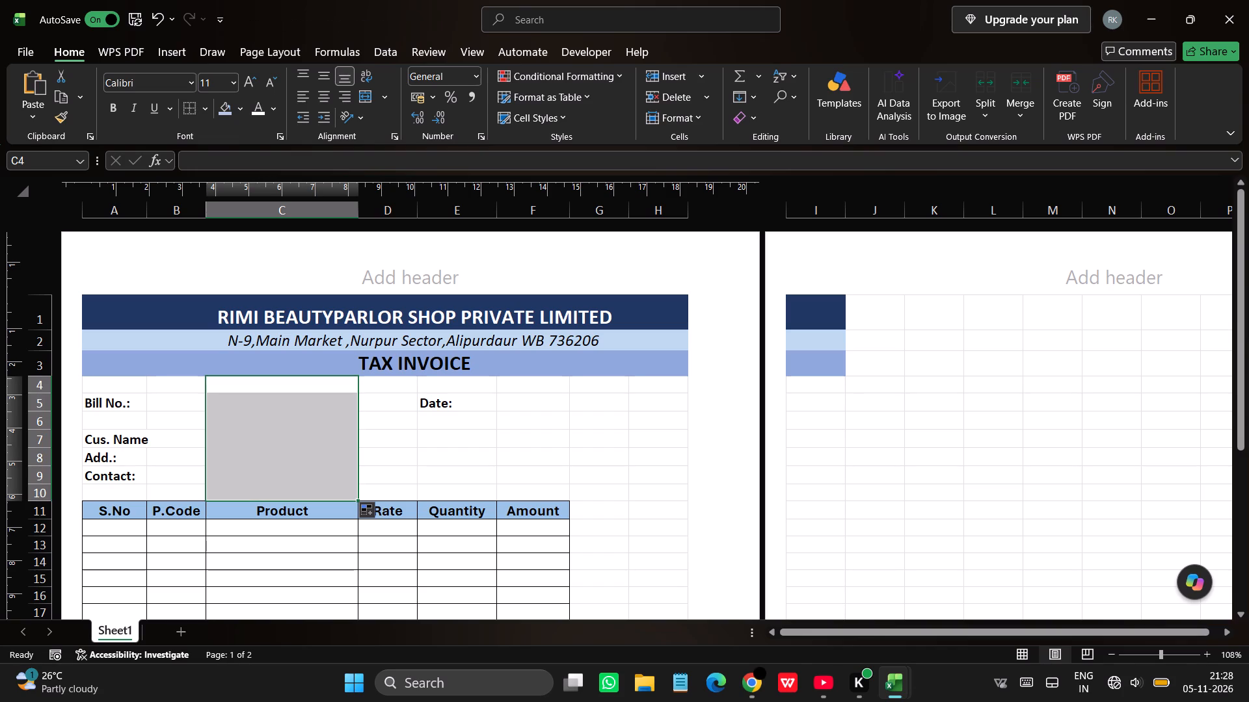
# Apply Center Across Selection to cells C4:C10 and unmerge the range.
pyautogui.moveTo(386, 99); pyautogui.dragTo(388, 174)
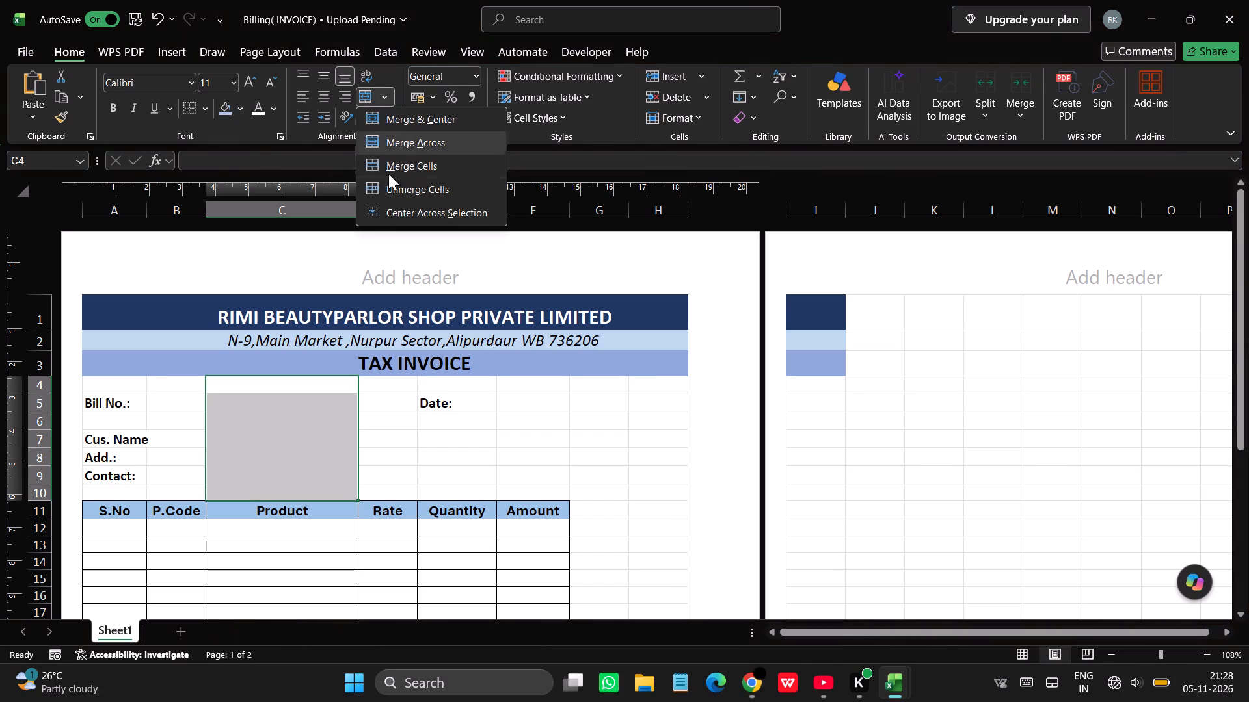
pyautogui.moveTo(388, 174); pyautogui.dragTo(395, 214)
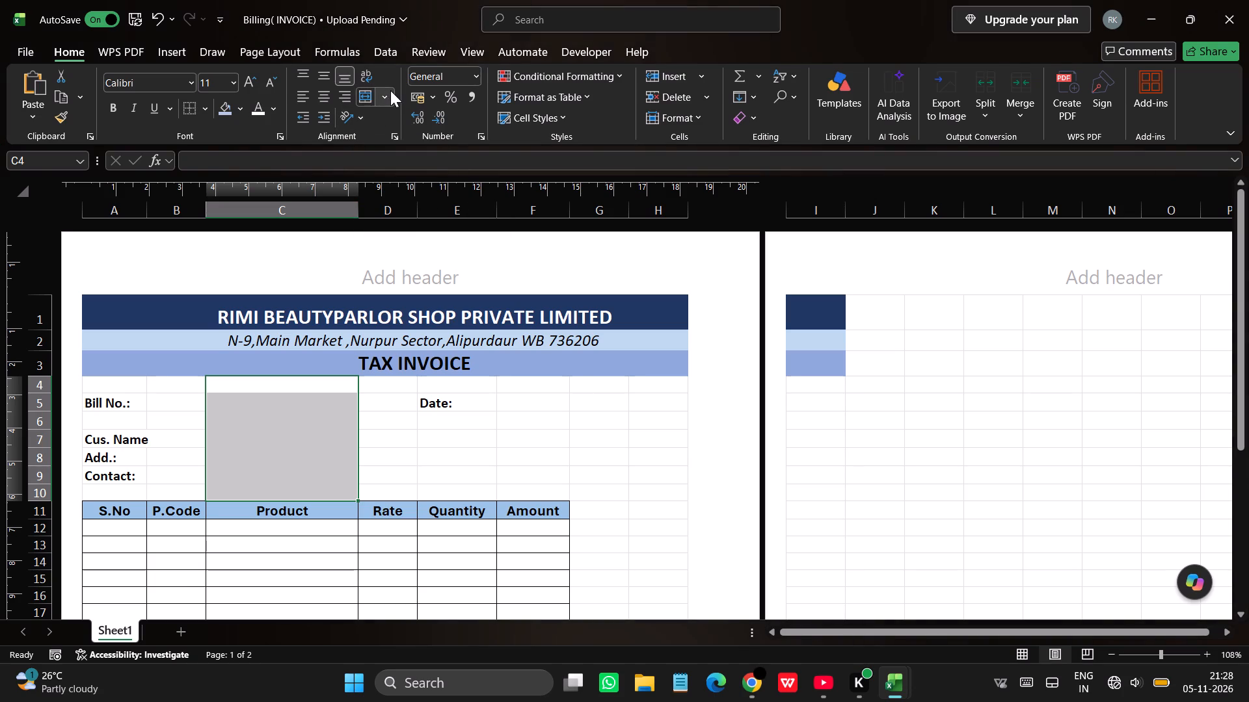
pyautogui.click(390, 90)
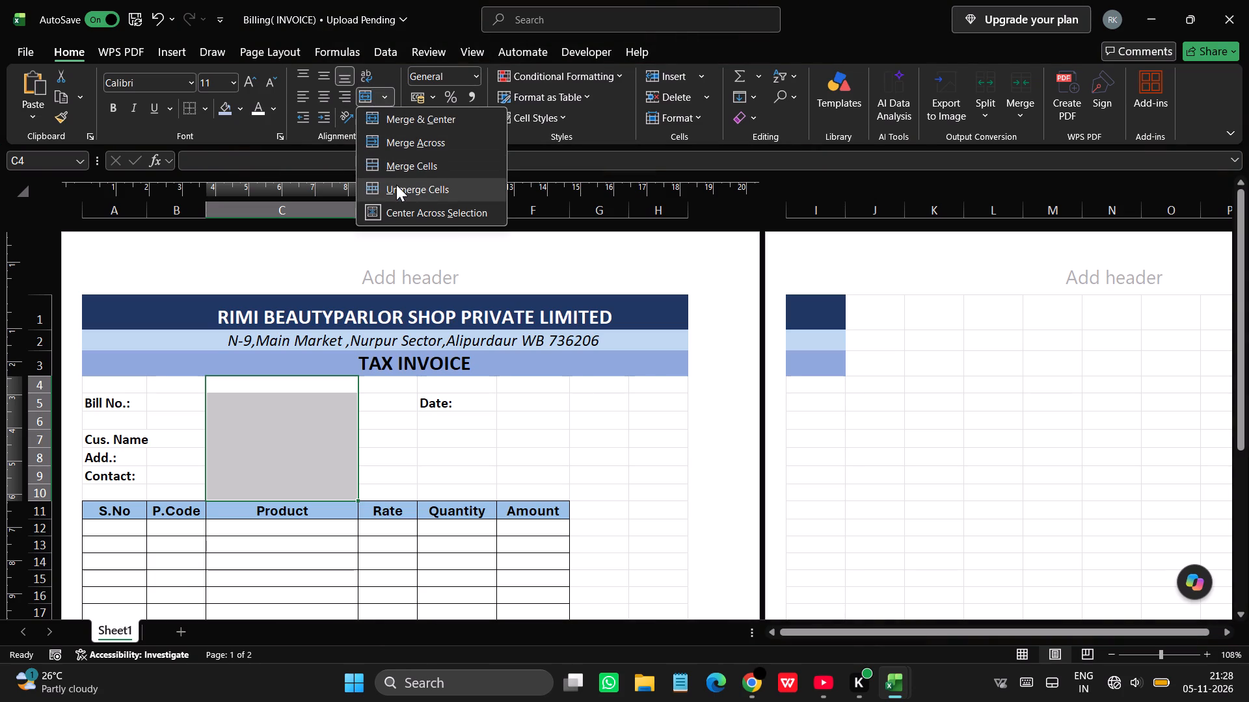
pyautogui.click(396, 187)
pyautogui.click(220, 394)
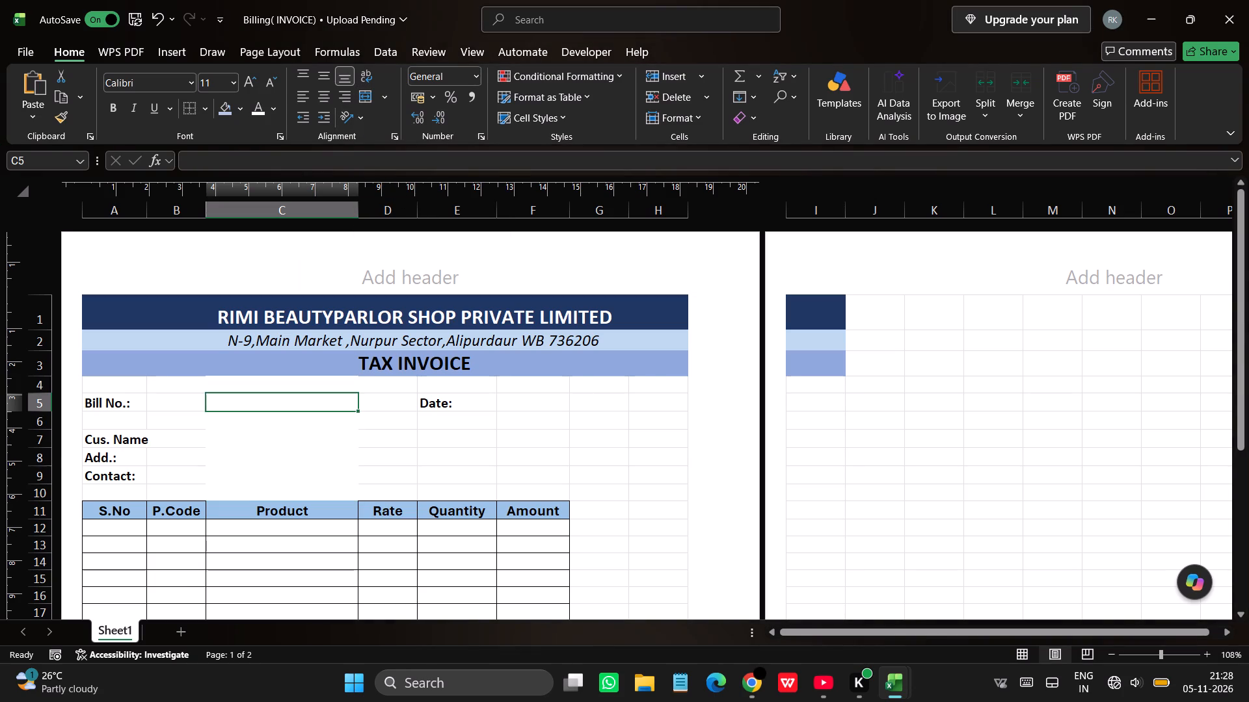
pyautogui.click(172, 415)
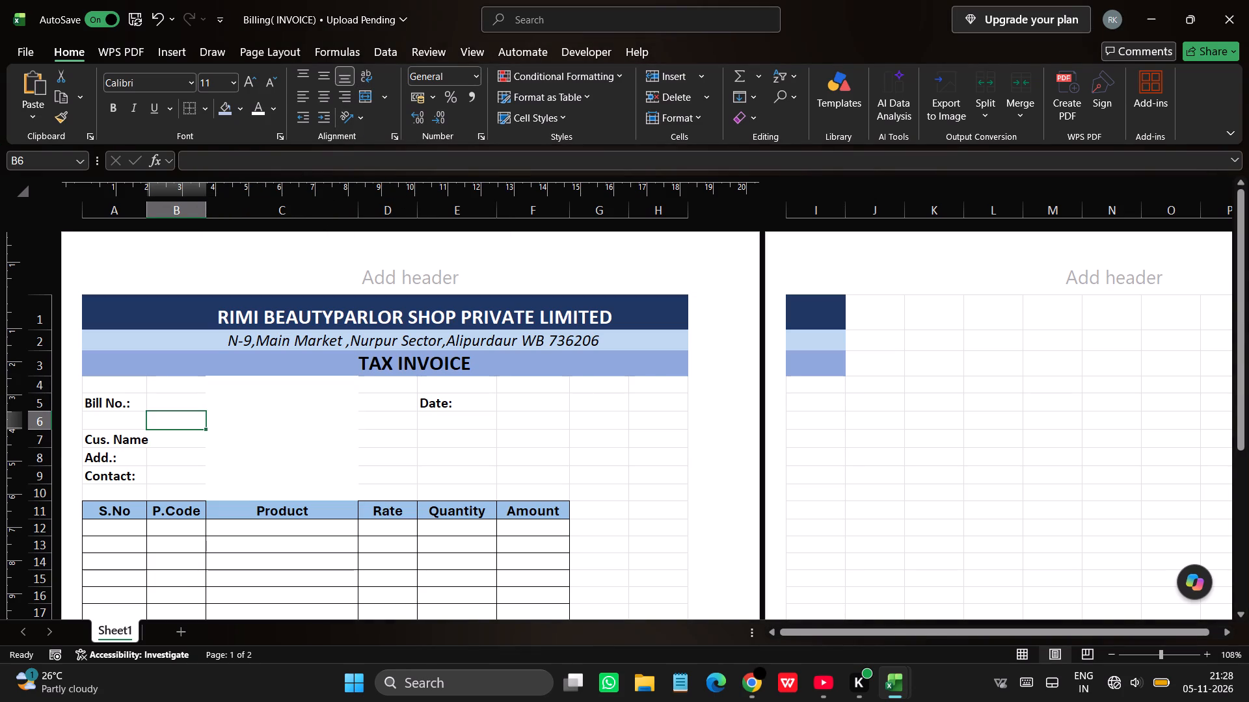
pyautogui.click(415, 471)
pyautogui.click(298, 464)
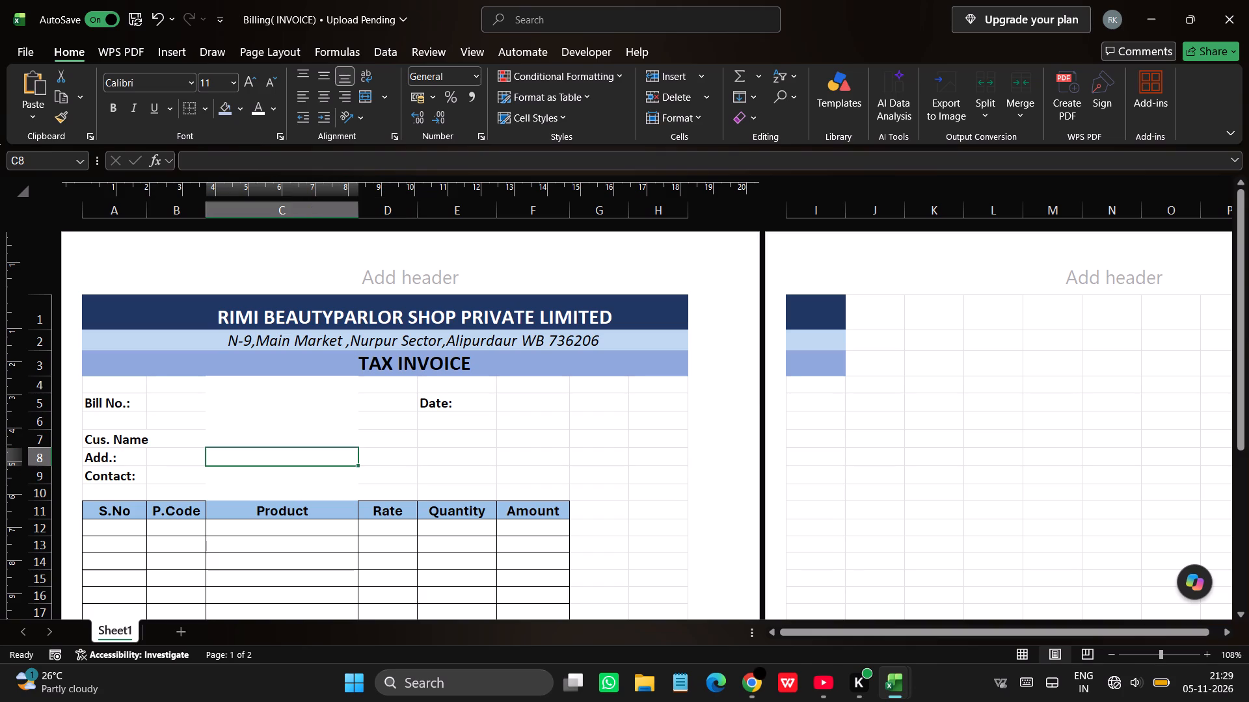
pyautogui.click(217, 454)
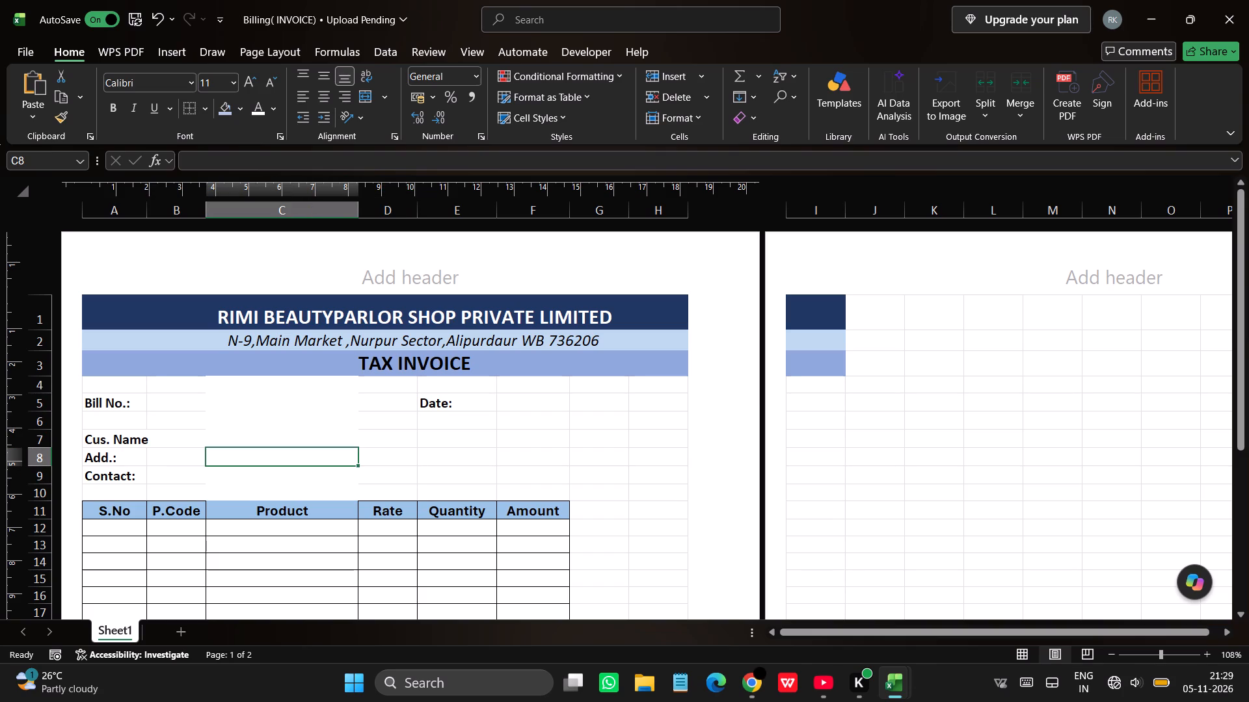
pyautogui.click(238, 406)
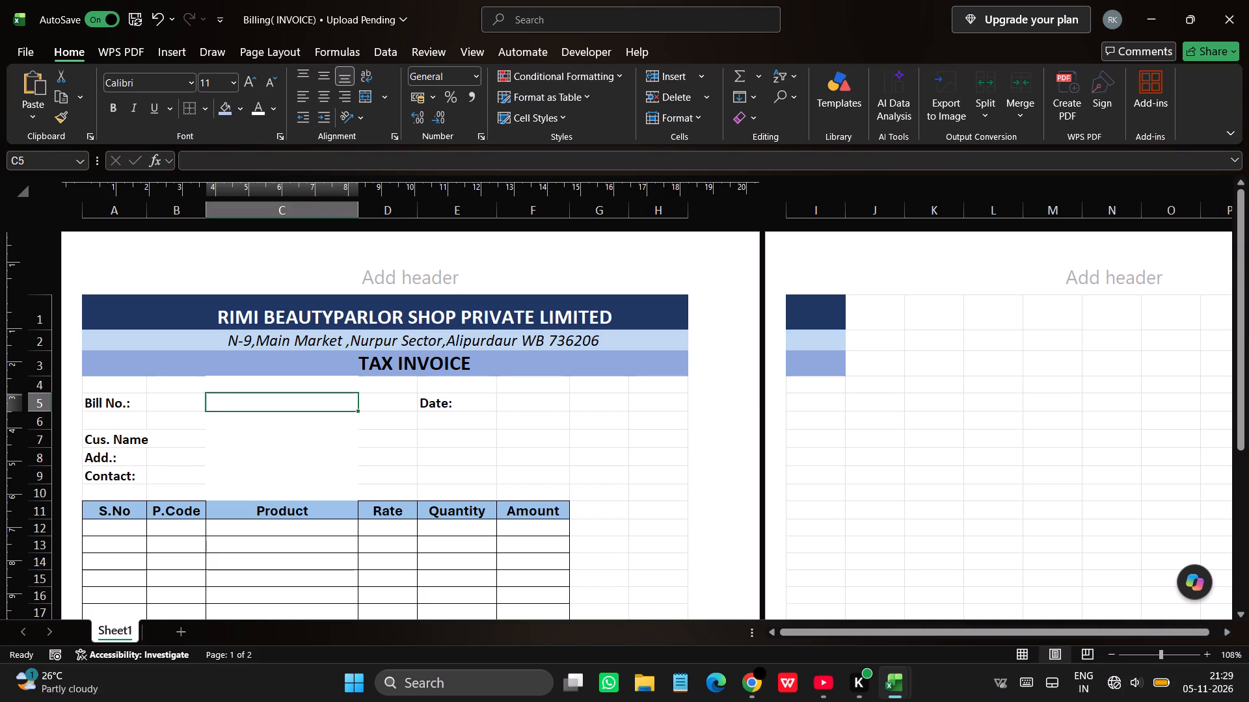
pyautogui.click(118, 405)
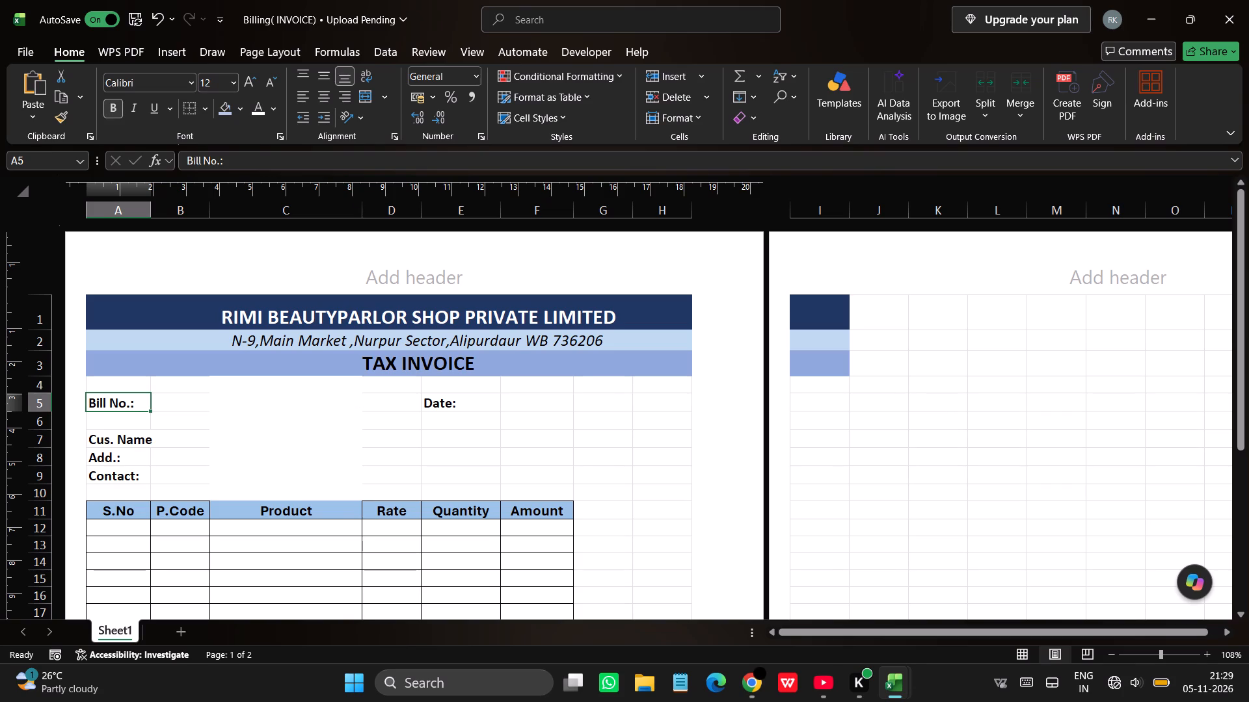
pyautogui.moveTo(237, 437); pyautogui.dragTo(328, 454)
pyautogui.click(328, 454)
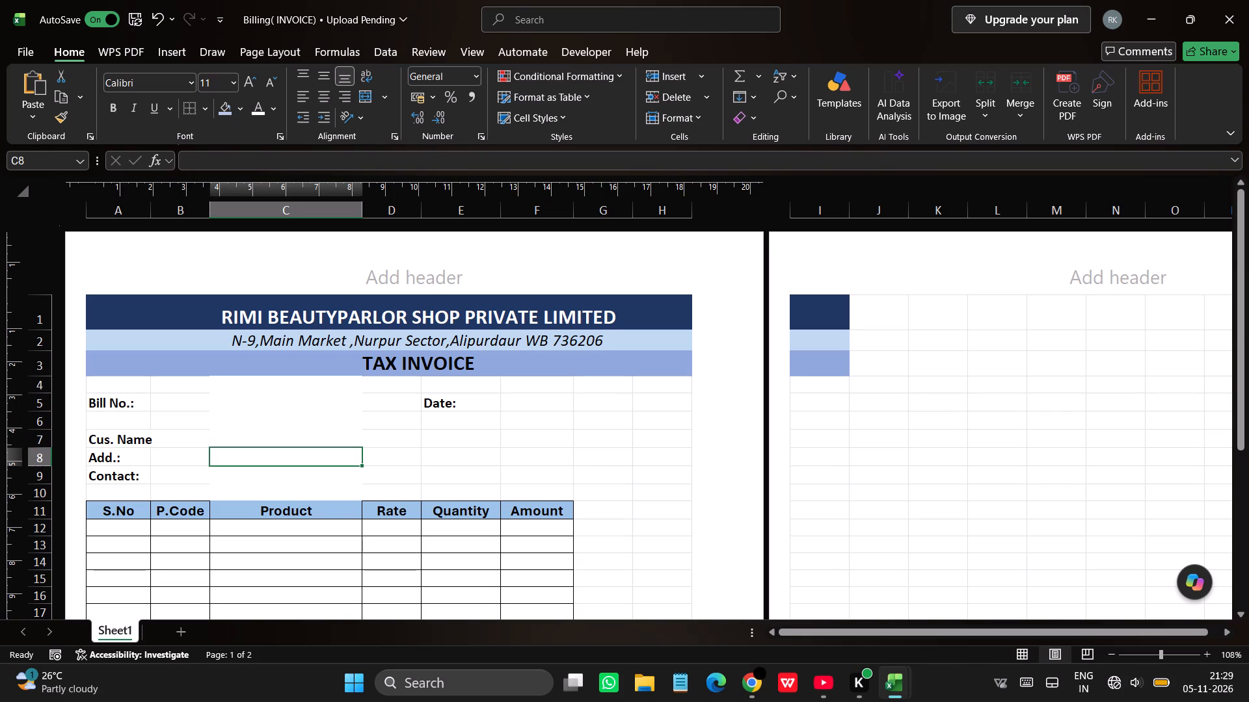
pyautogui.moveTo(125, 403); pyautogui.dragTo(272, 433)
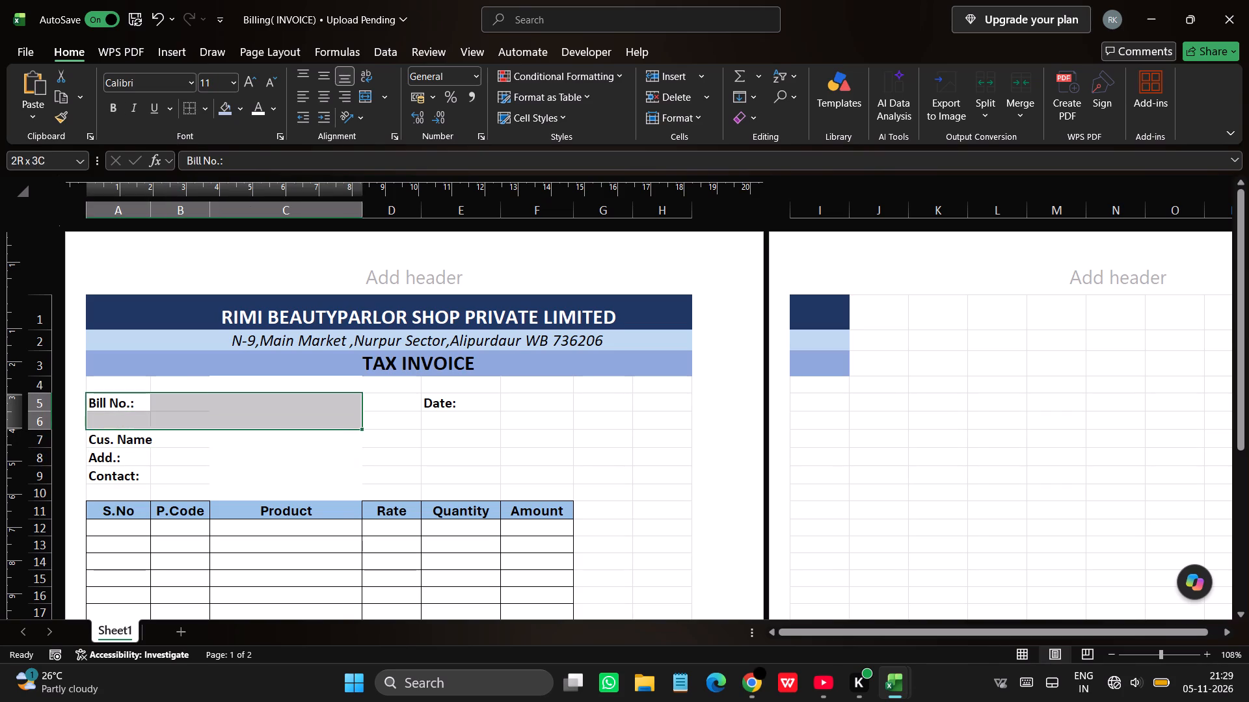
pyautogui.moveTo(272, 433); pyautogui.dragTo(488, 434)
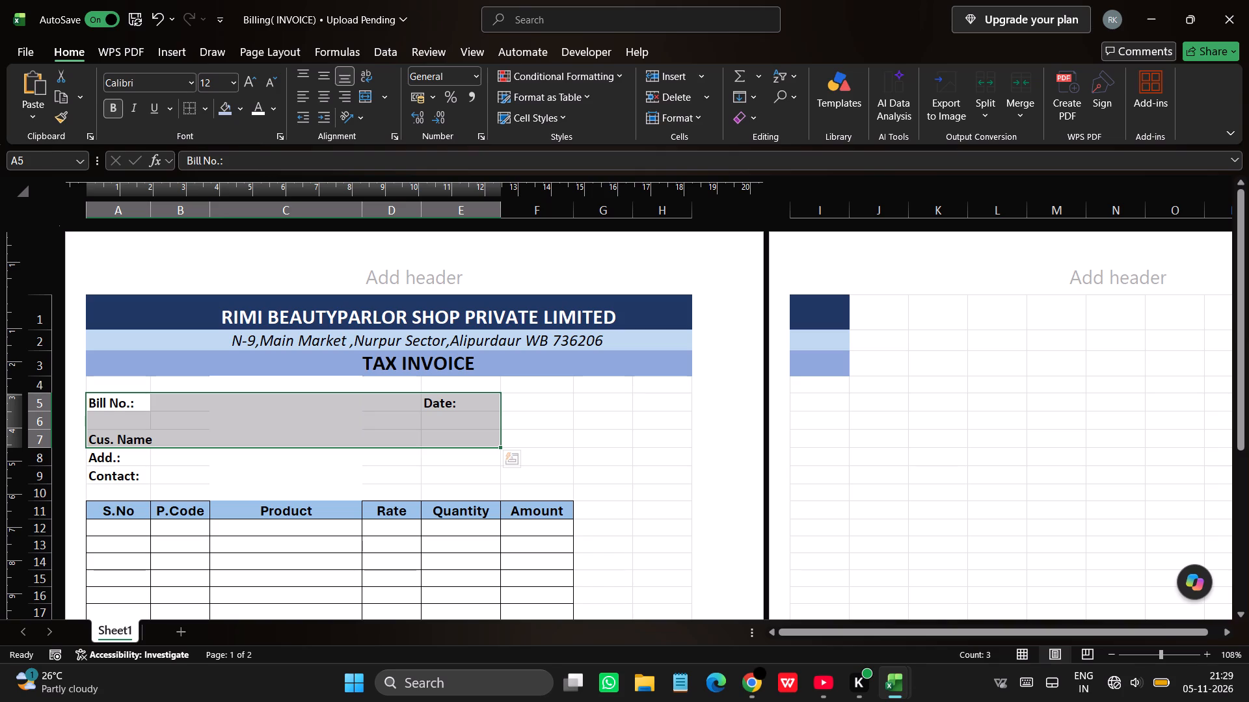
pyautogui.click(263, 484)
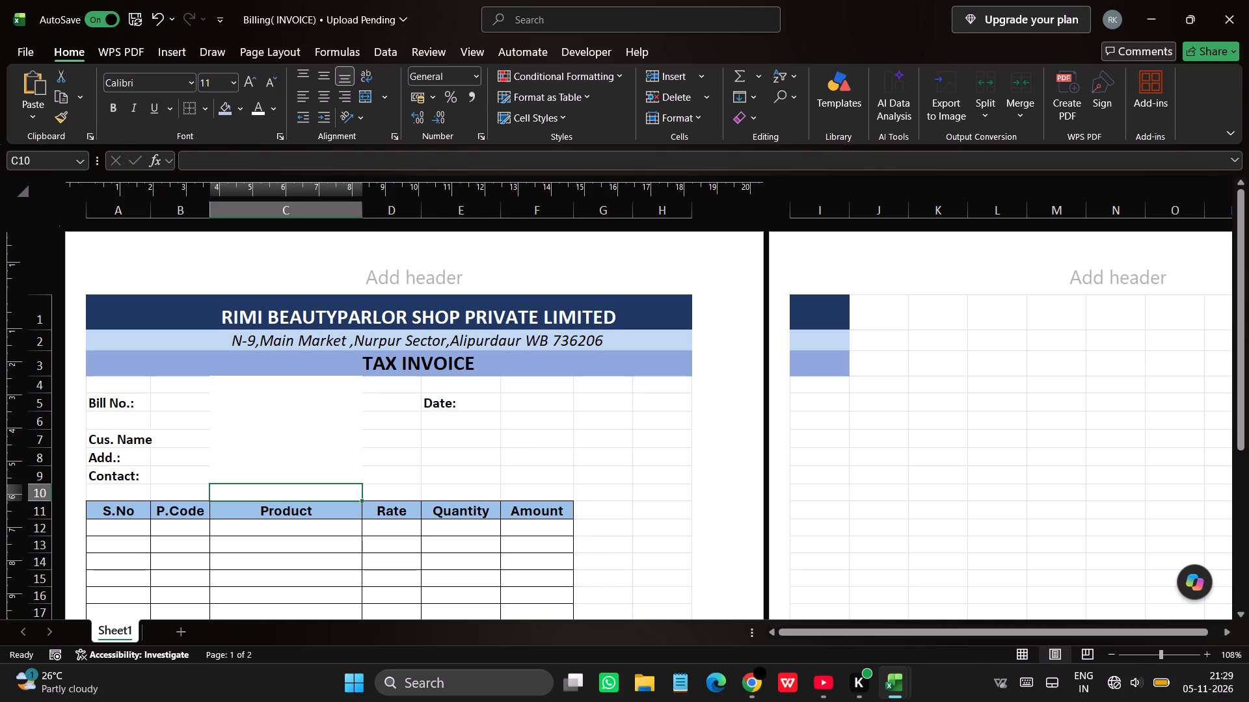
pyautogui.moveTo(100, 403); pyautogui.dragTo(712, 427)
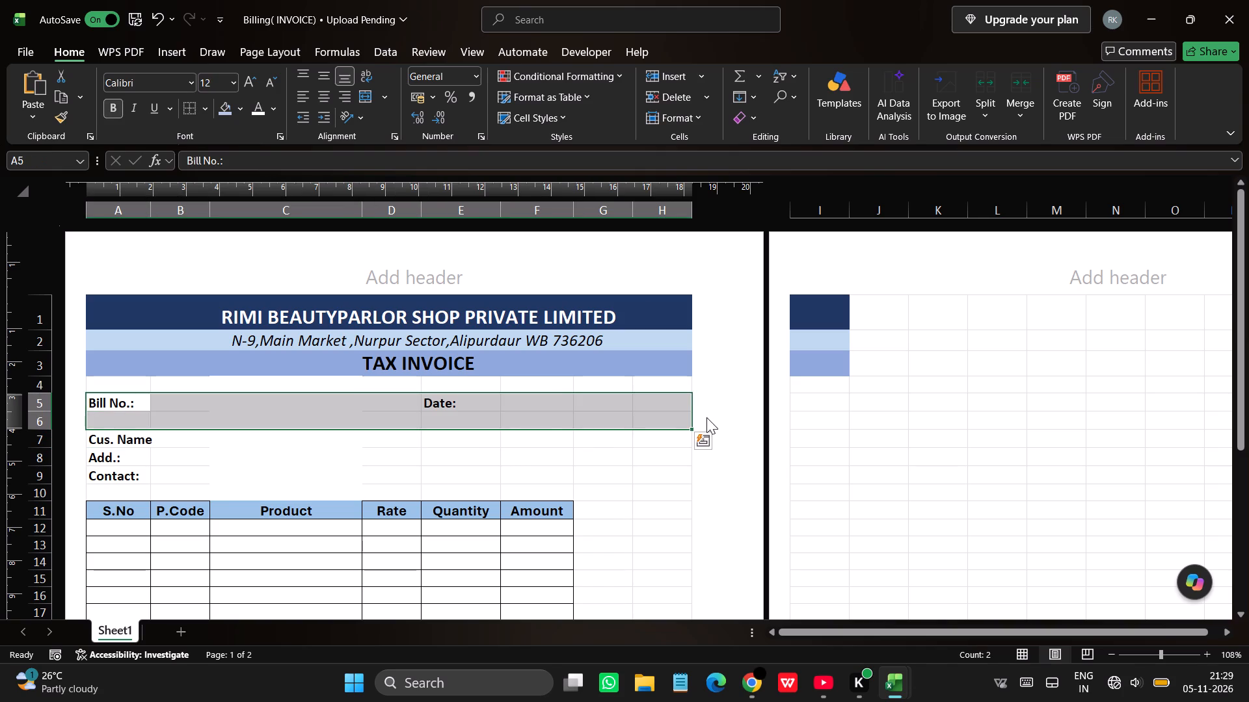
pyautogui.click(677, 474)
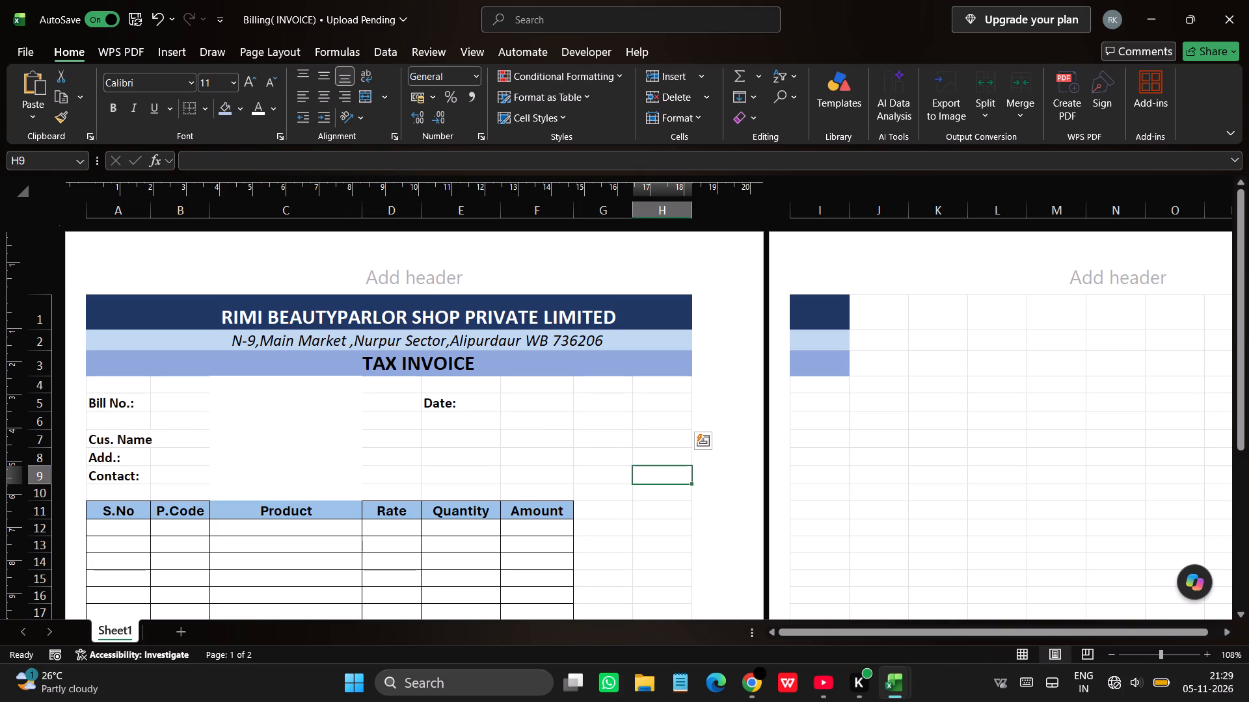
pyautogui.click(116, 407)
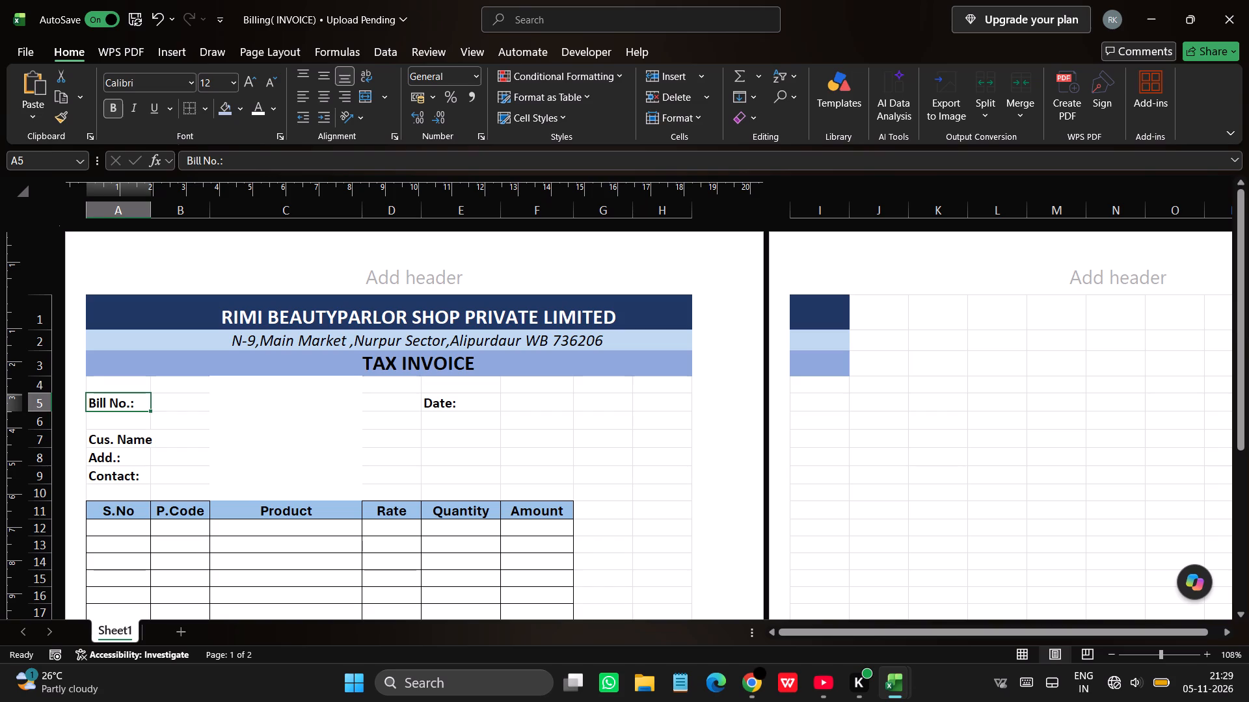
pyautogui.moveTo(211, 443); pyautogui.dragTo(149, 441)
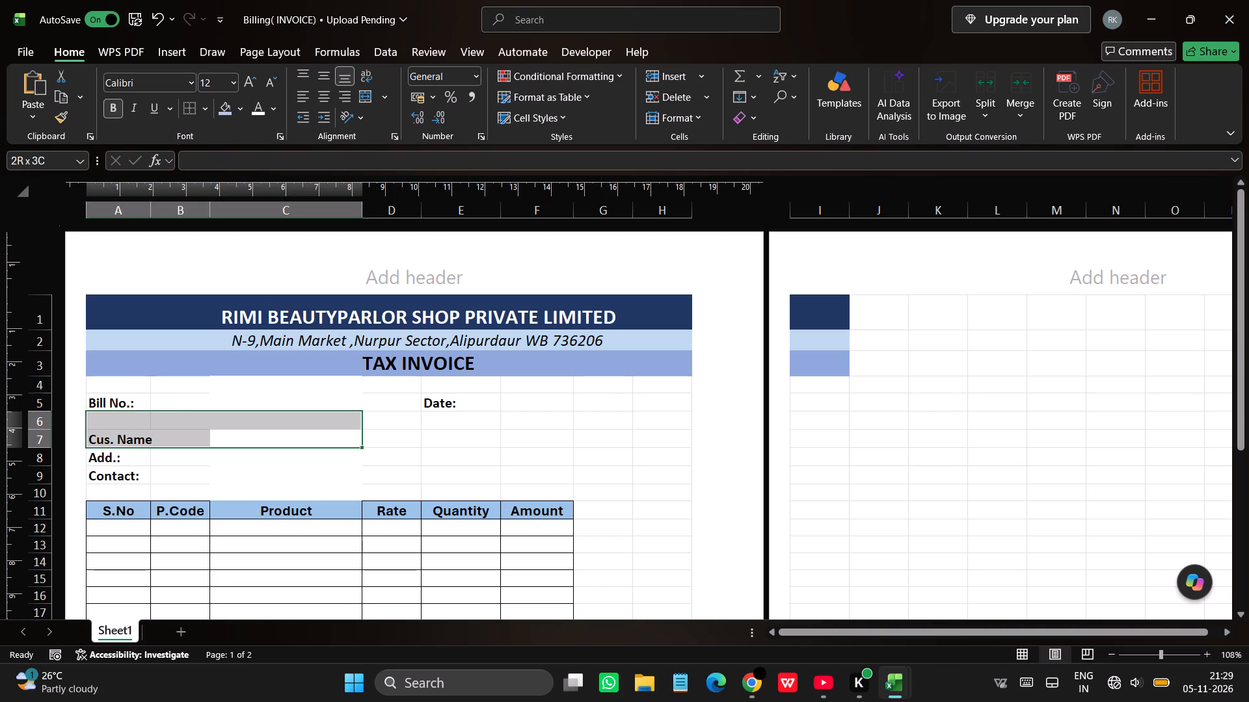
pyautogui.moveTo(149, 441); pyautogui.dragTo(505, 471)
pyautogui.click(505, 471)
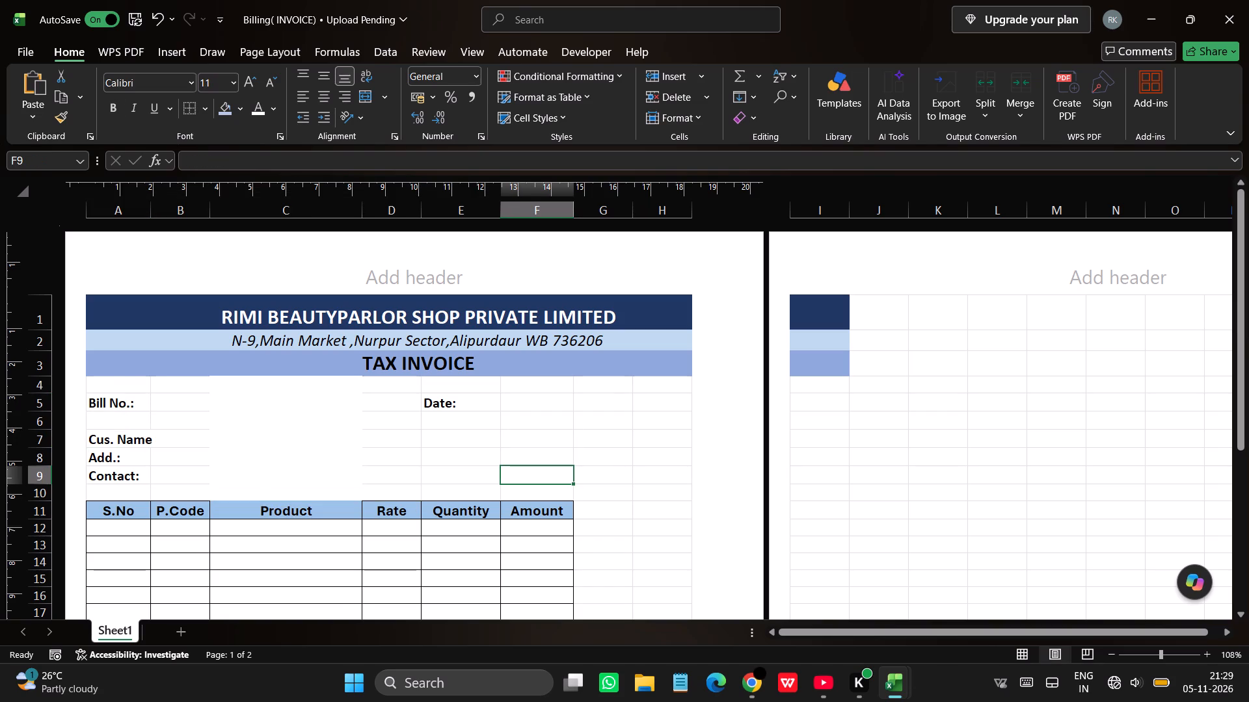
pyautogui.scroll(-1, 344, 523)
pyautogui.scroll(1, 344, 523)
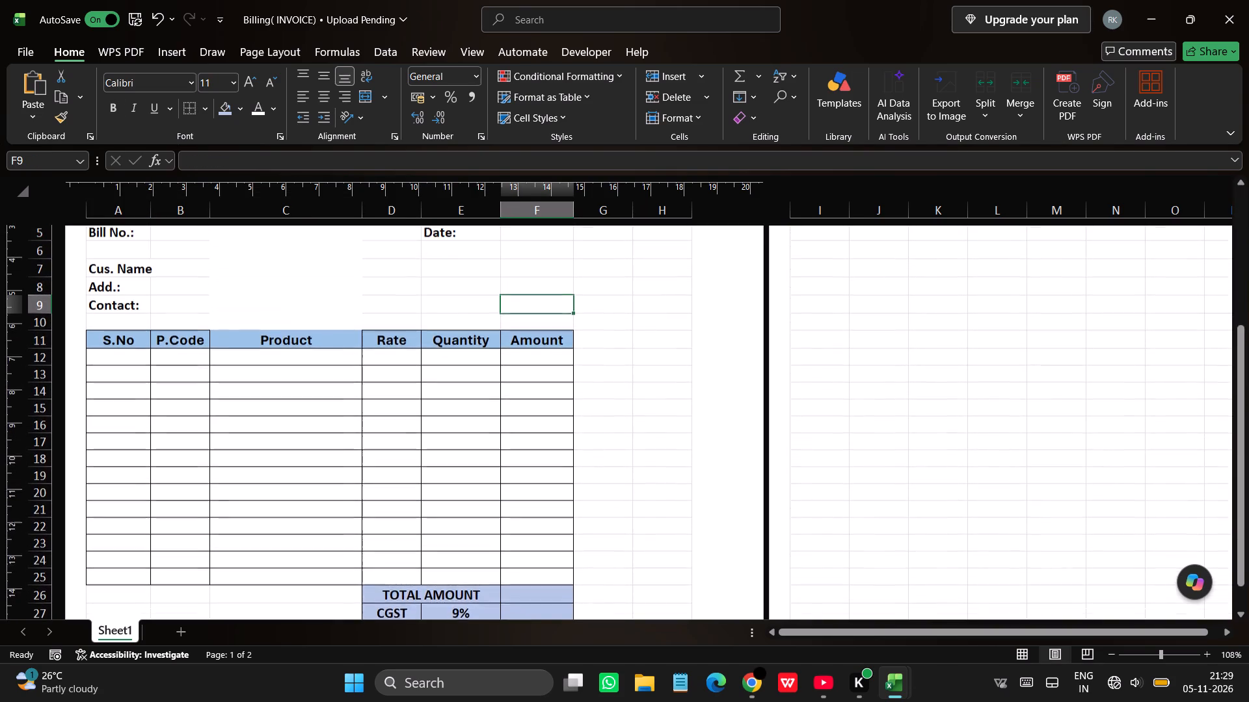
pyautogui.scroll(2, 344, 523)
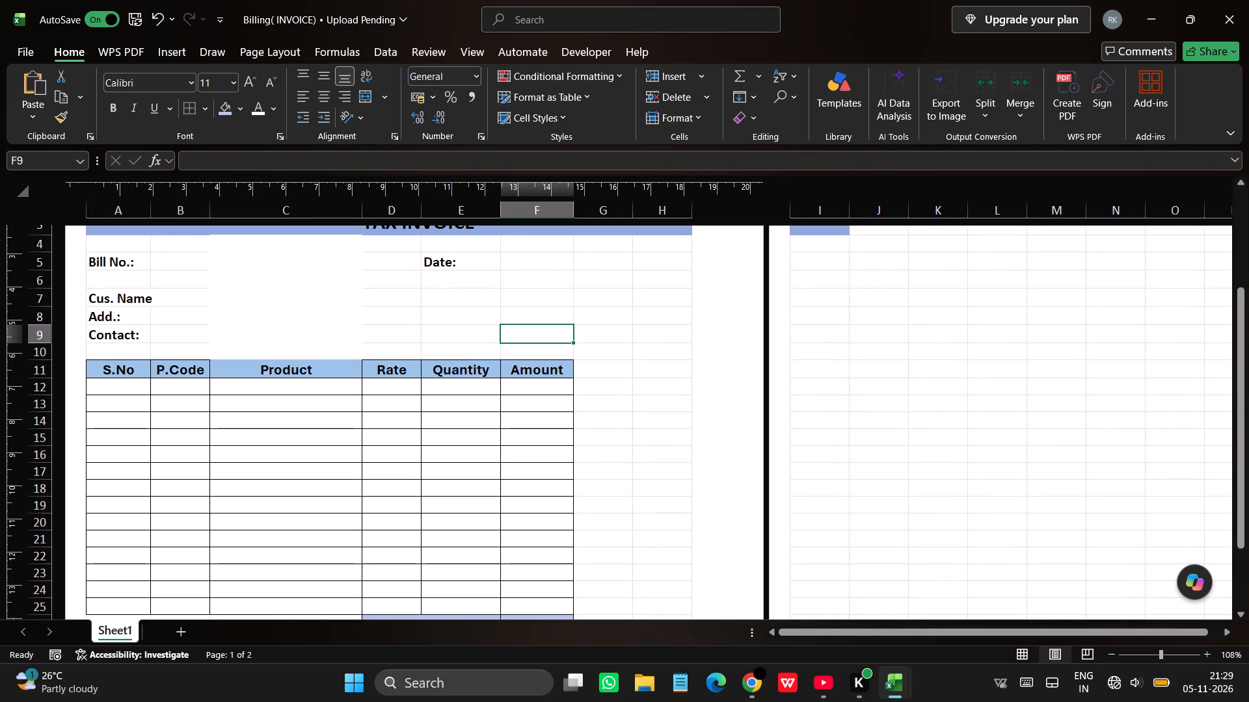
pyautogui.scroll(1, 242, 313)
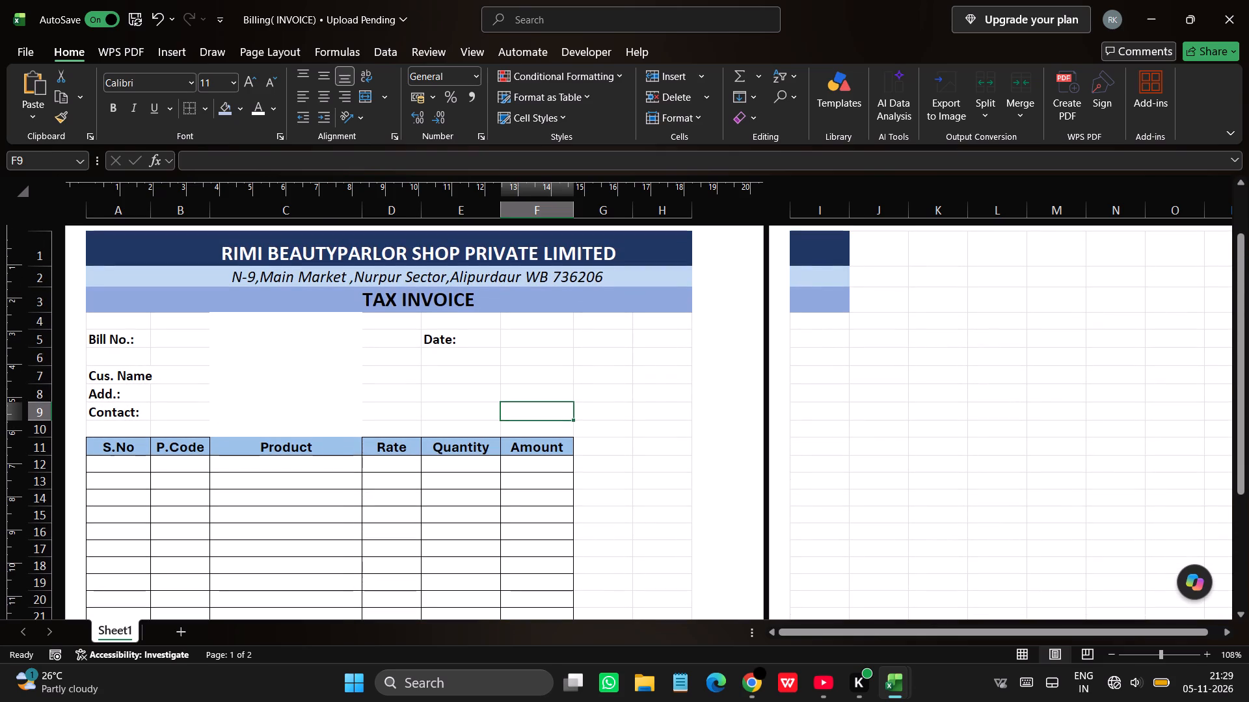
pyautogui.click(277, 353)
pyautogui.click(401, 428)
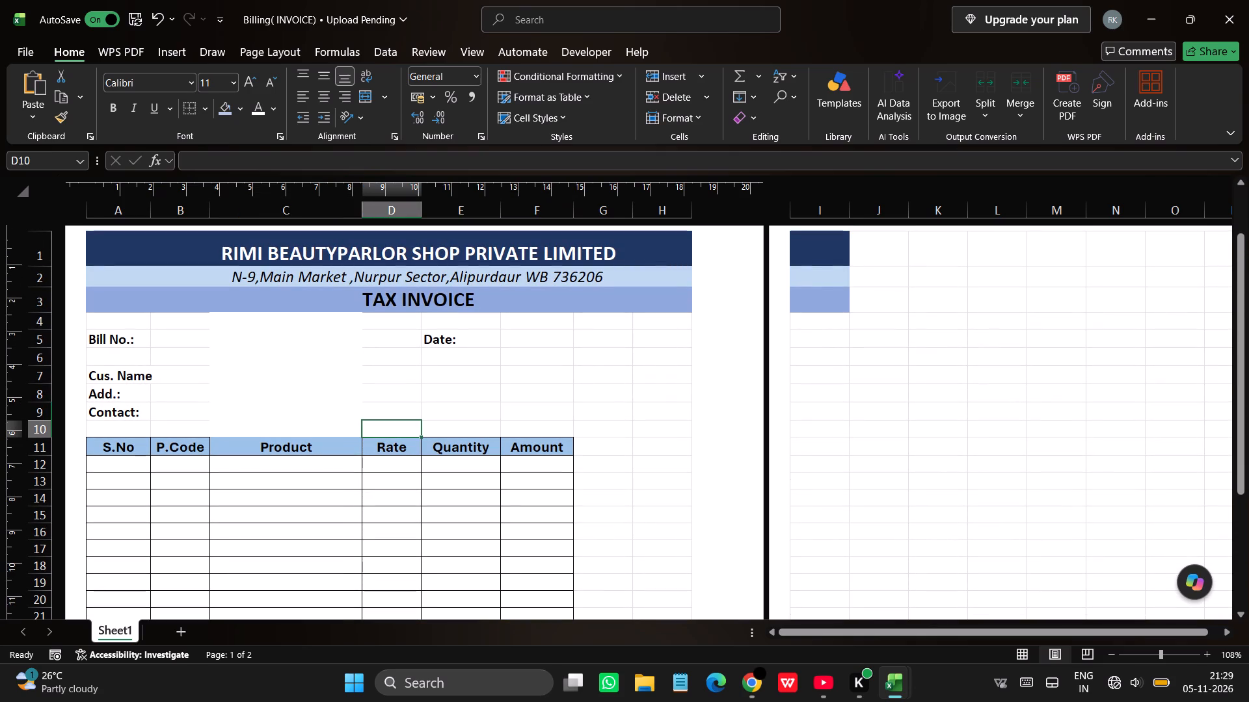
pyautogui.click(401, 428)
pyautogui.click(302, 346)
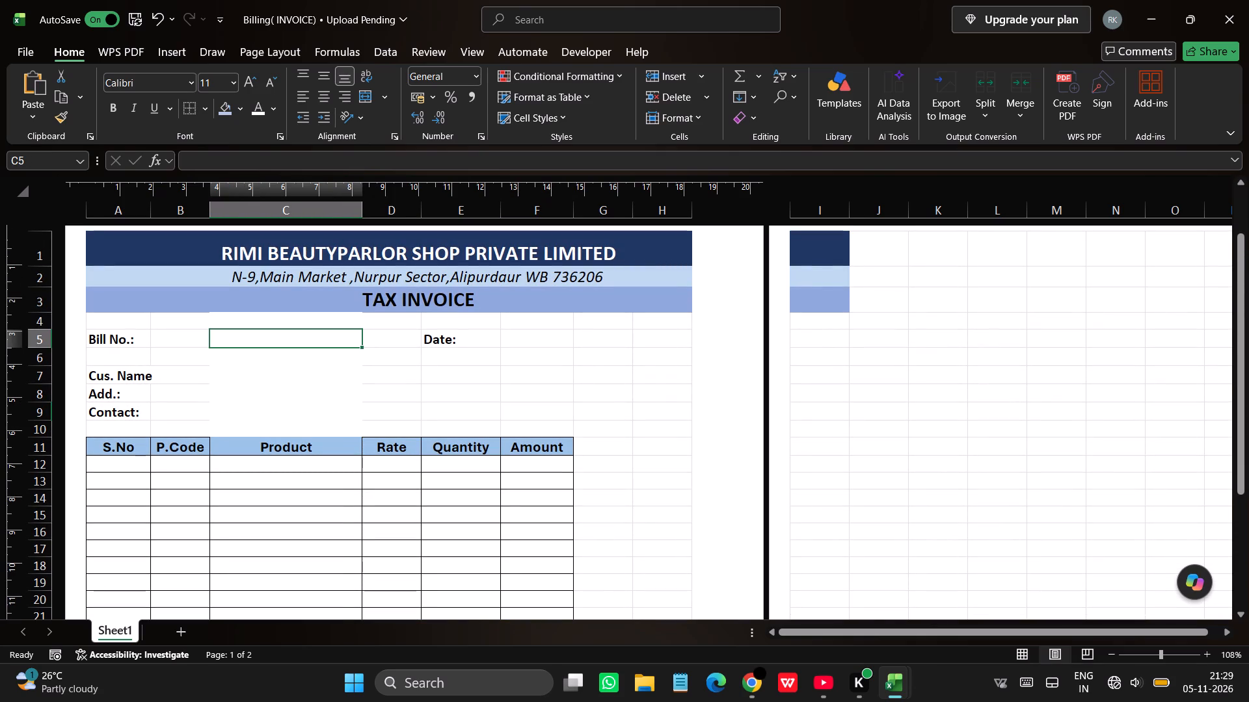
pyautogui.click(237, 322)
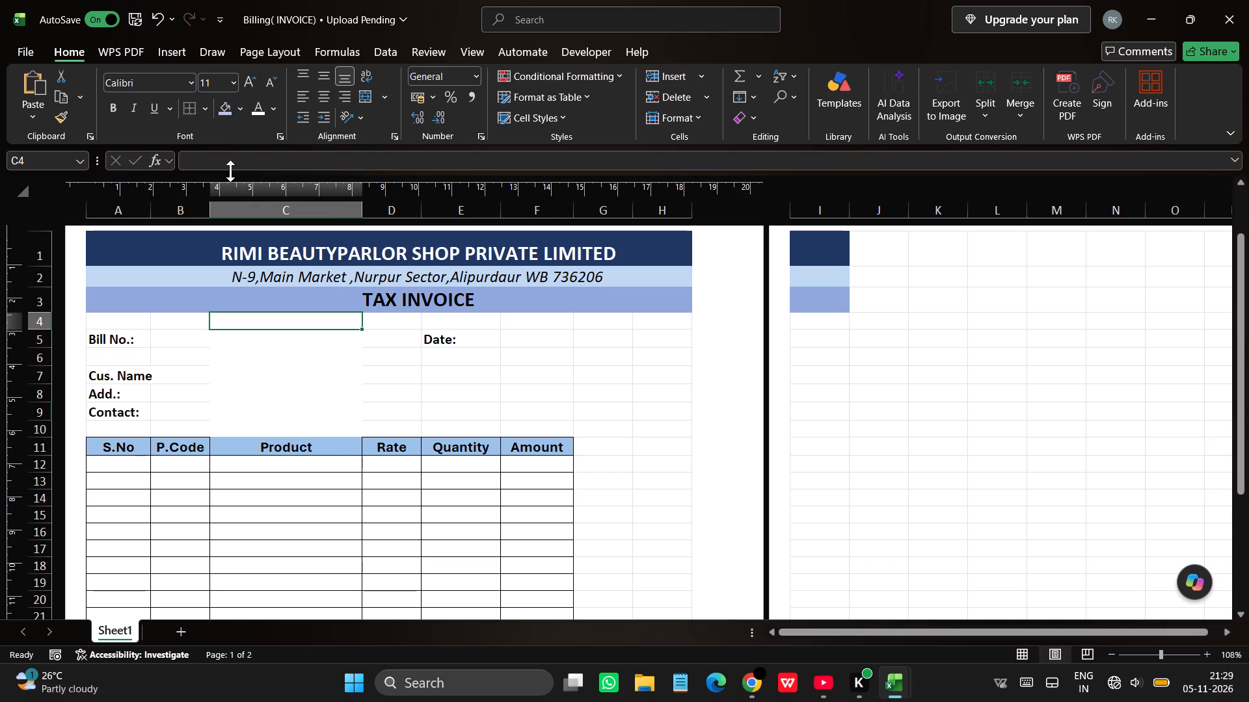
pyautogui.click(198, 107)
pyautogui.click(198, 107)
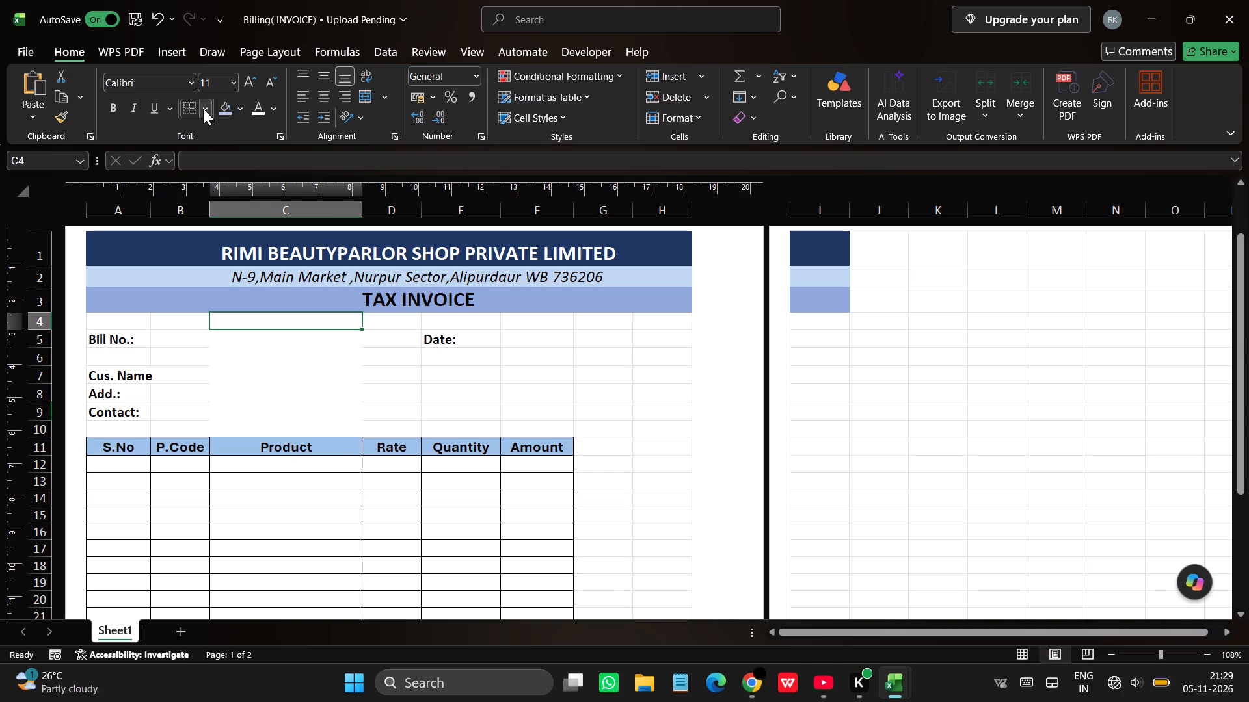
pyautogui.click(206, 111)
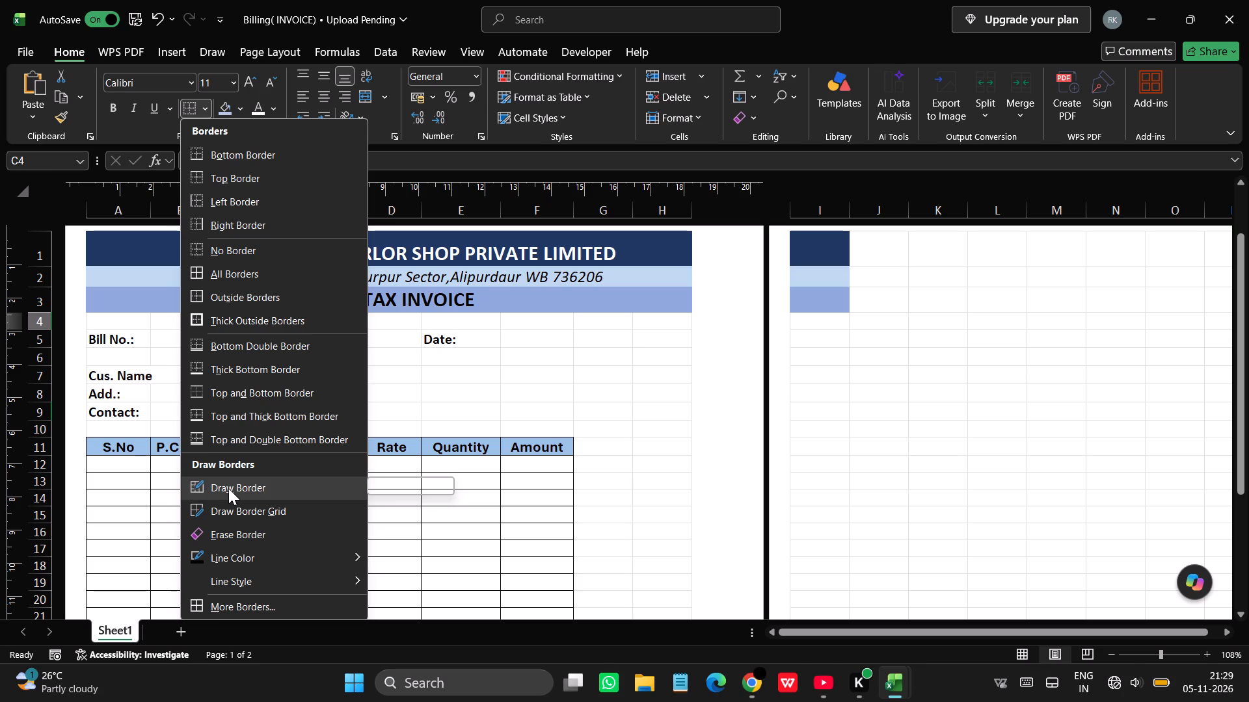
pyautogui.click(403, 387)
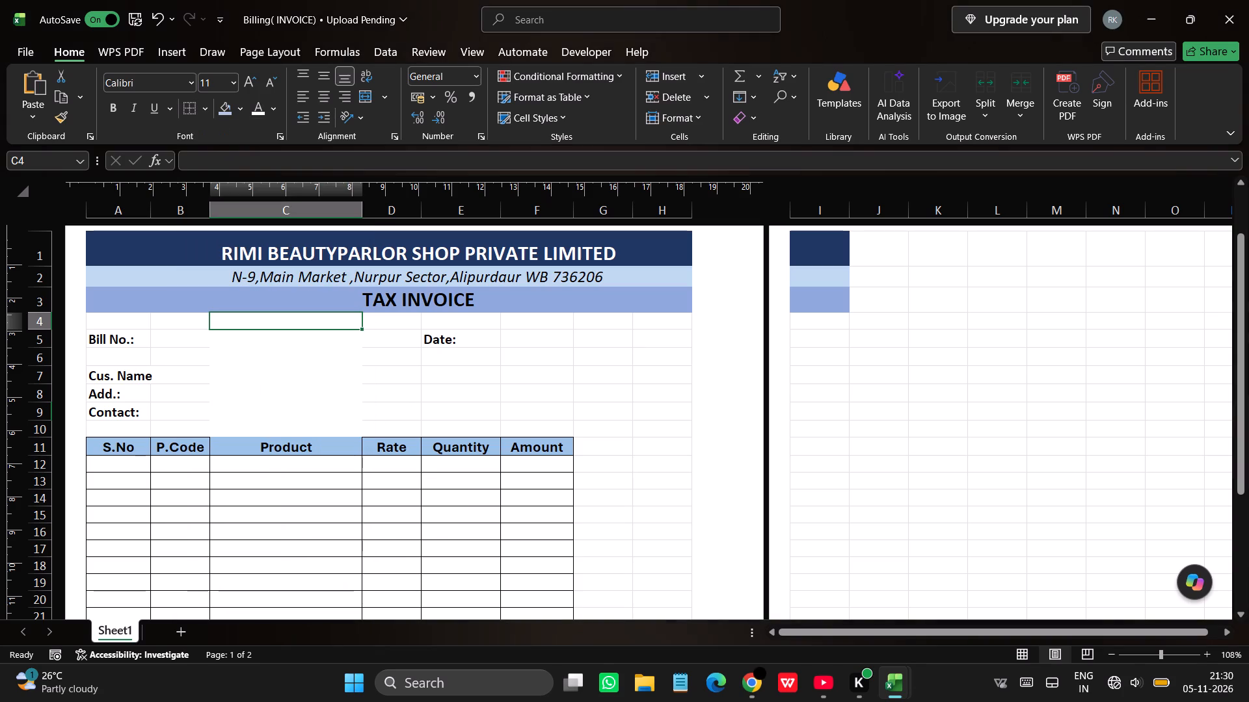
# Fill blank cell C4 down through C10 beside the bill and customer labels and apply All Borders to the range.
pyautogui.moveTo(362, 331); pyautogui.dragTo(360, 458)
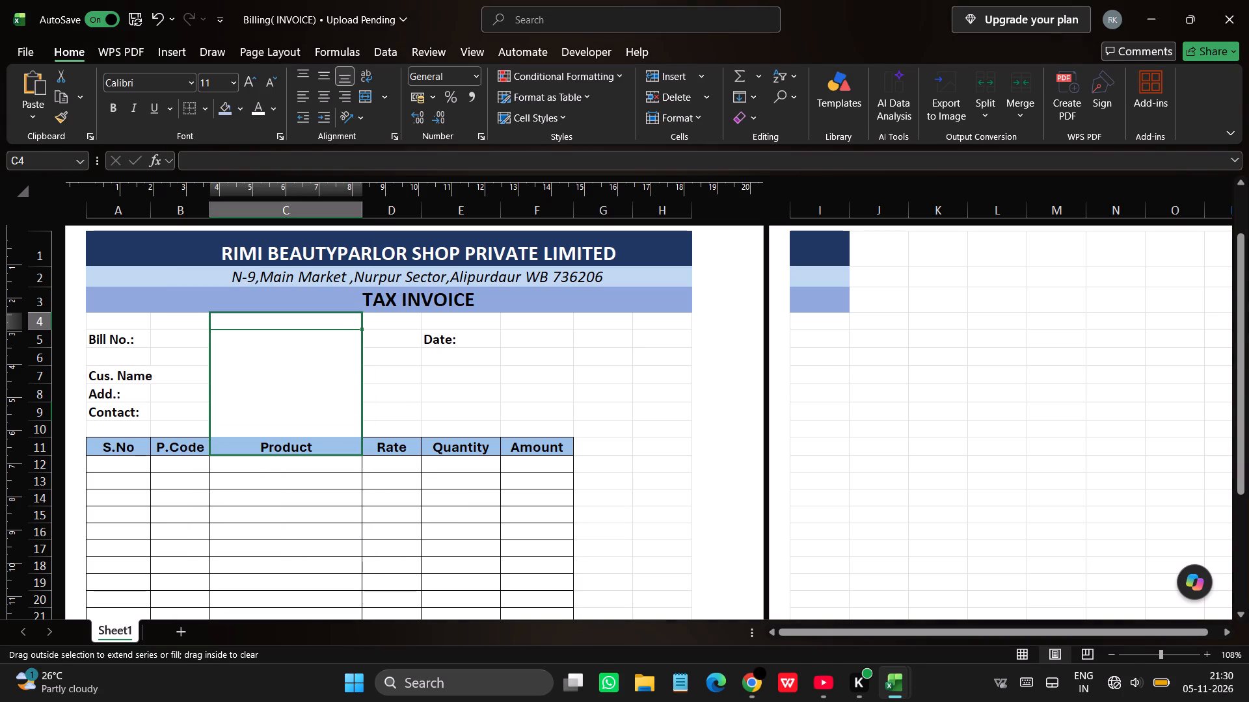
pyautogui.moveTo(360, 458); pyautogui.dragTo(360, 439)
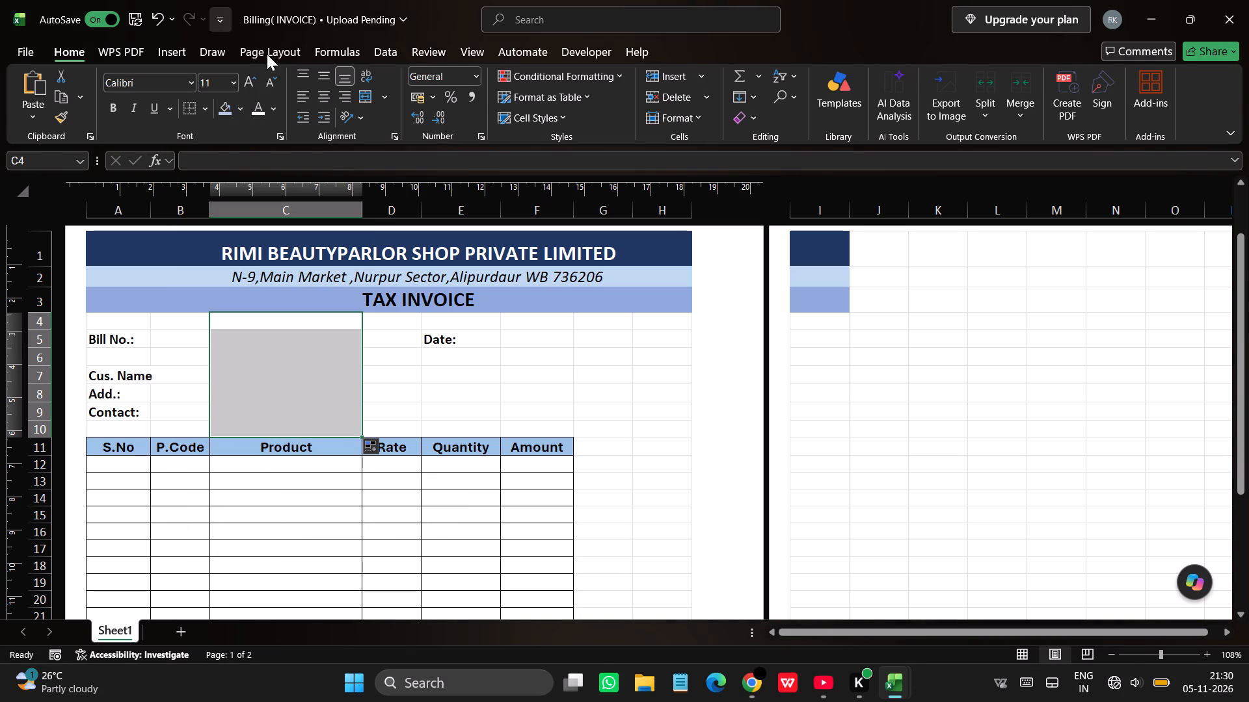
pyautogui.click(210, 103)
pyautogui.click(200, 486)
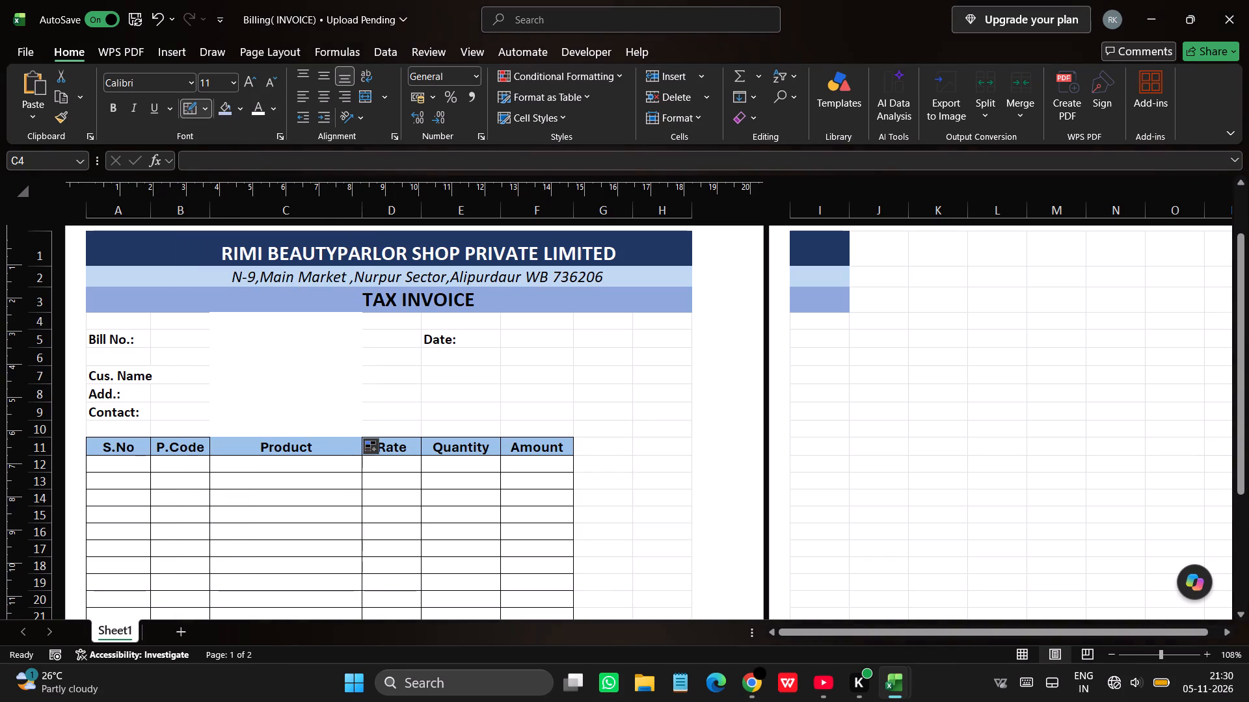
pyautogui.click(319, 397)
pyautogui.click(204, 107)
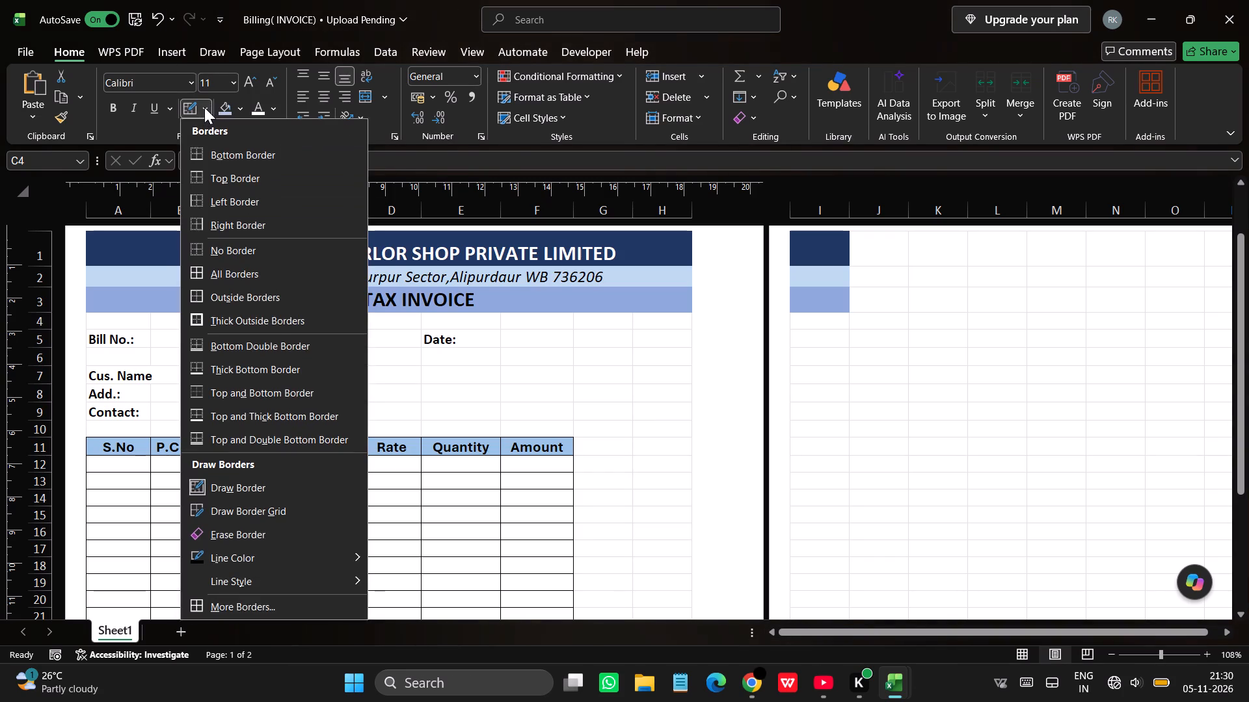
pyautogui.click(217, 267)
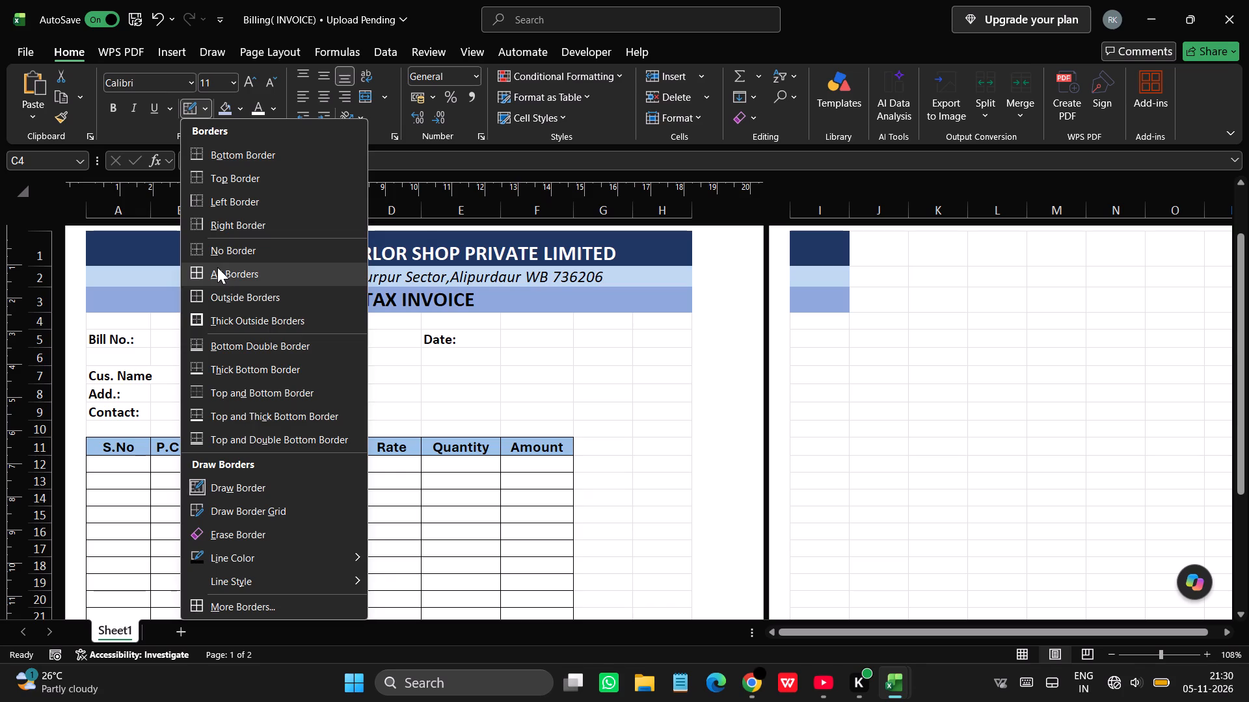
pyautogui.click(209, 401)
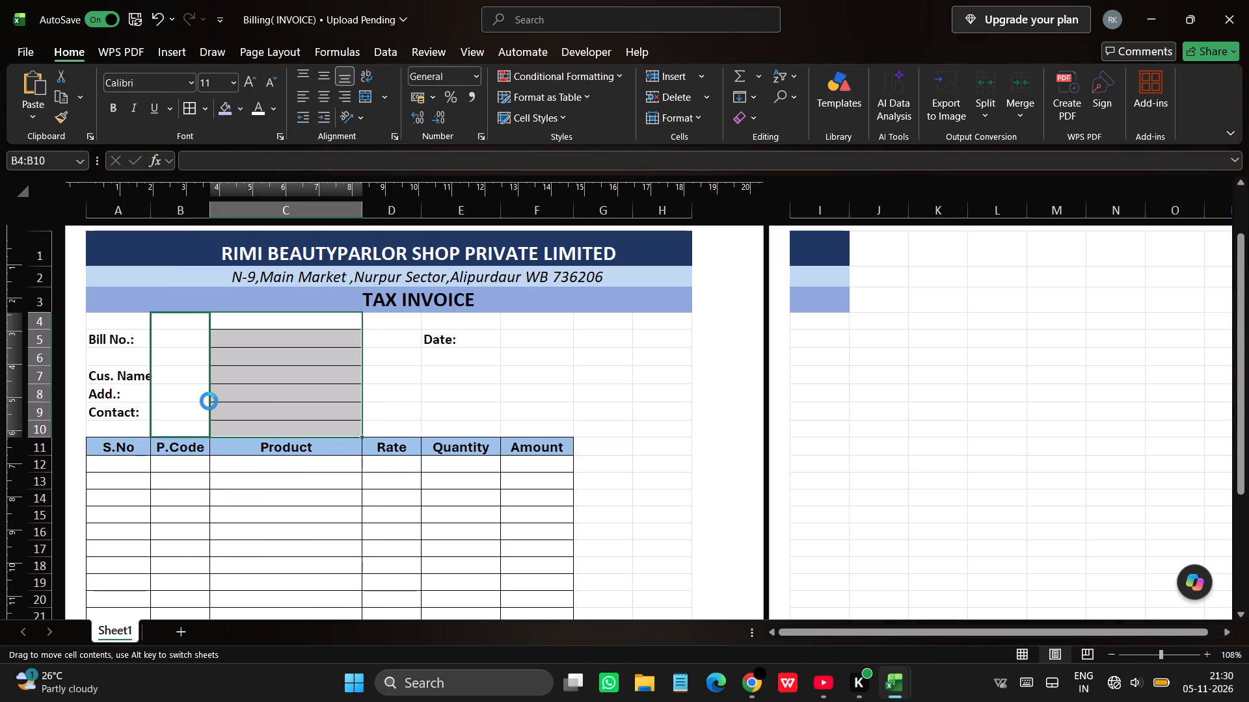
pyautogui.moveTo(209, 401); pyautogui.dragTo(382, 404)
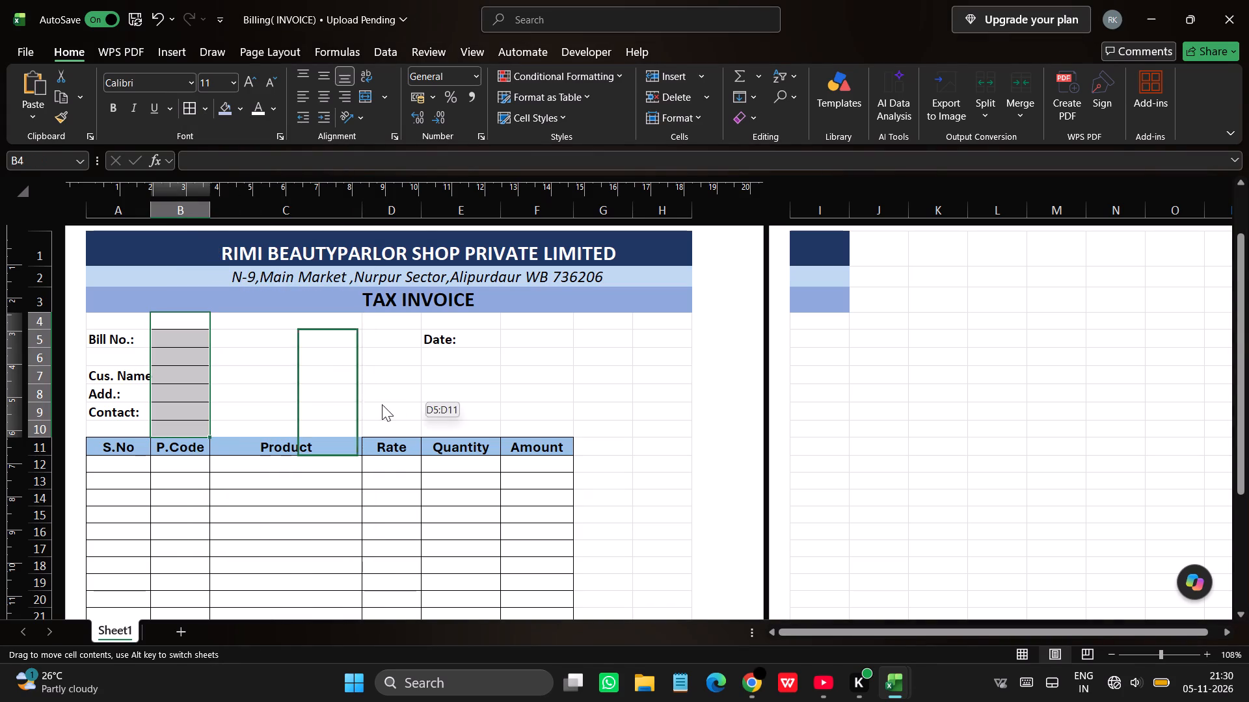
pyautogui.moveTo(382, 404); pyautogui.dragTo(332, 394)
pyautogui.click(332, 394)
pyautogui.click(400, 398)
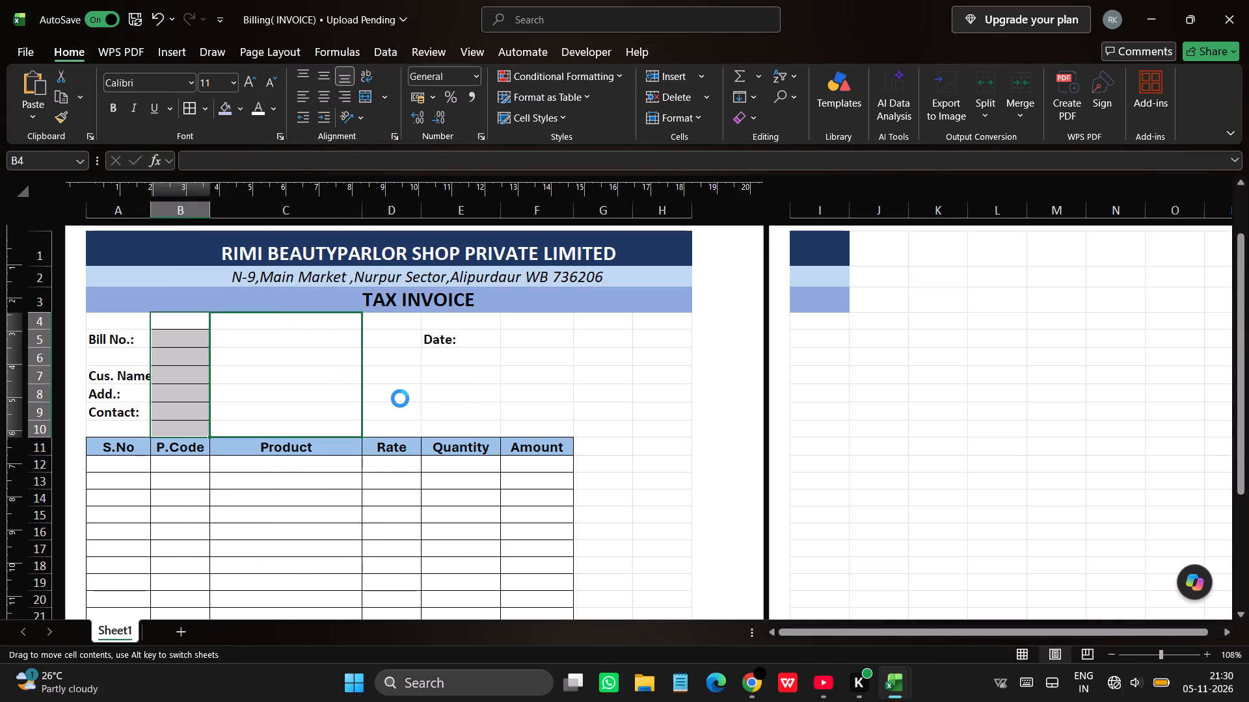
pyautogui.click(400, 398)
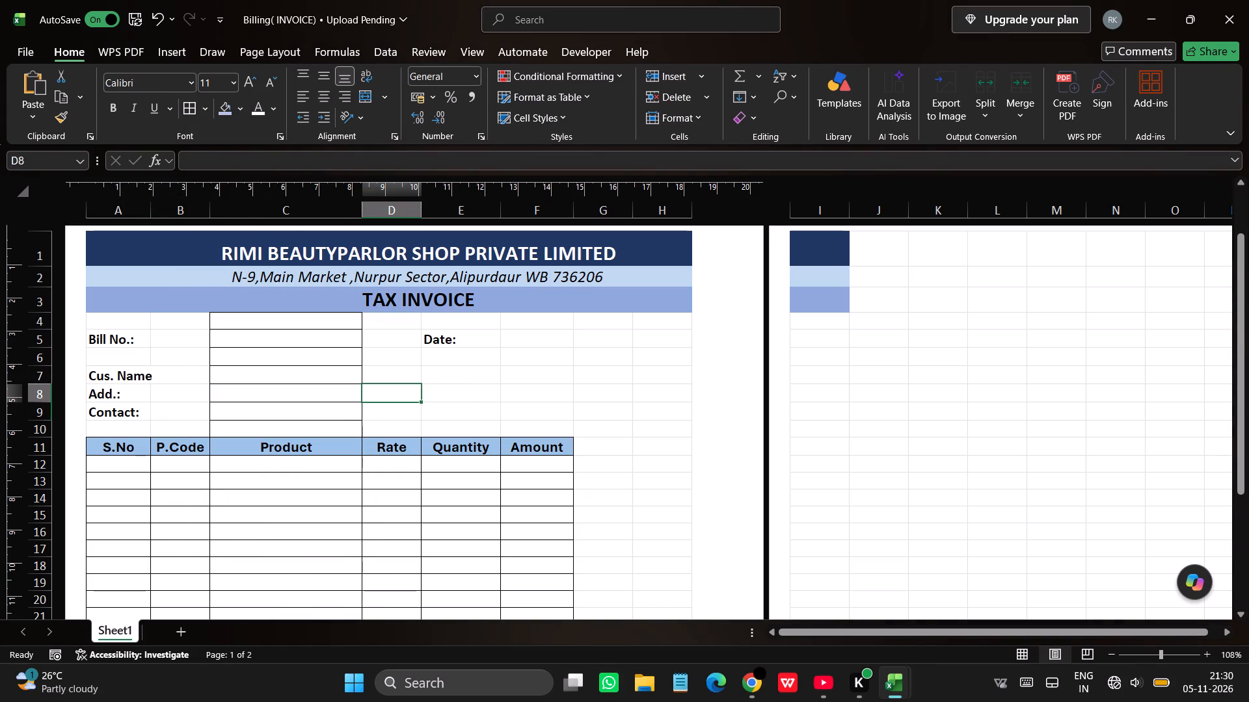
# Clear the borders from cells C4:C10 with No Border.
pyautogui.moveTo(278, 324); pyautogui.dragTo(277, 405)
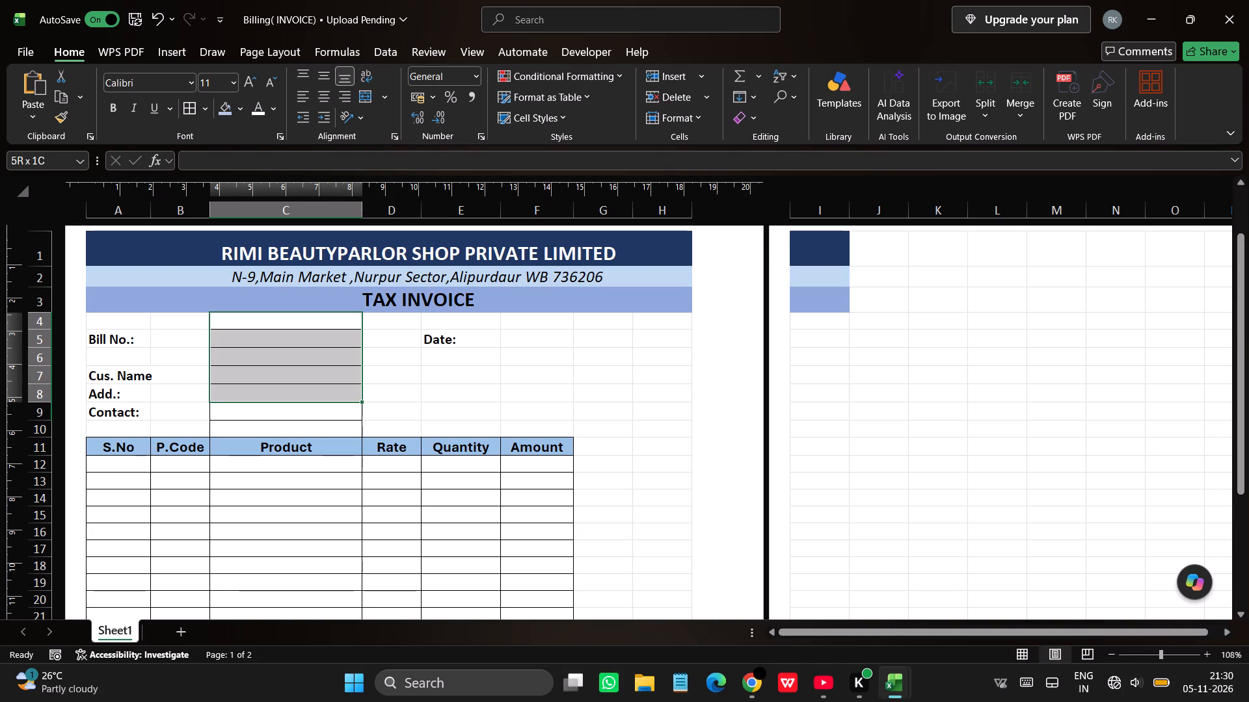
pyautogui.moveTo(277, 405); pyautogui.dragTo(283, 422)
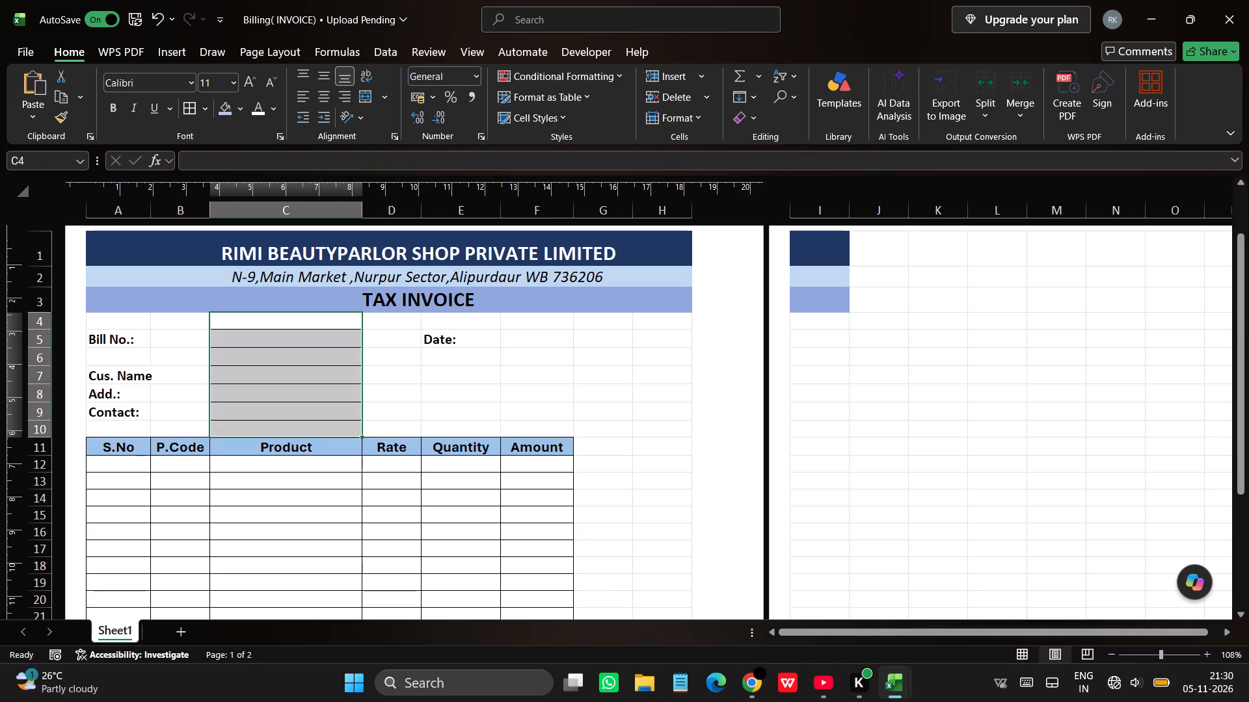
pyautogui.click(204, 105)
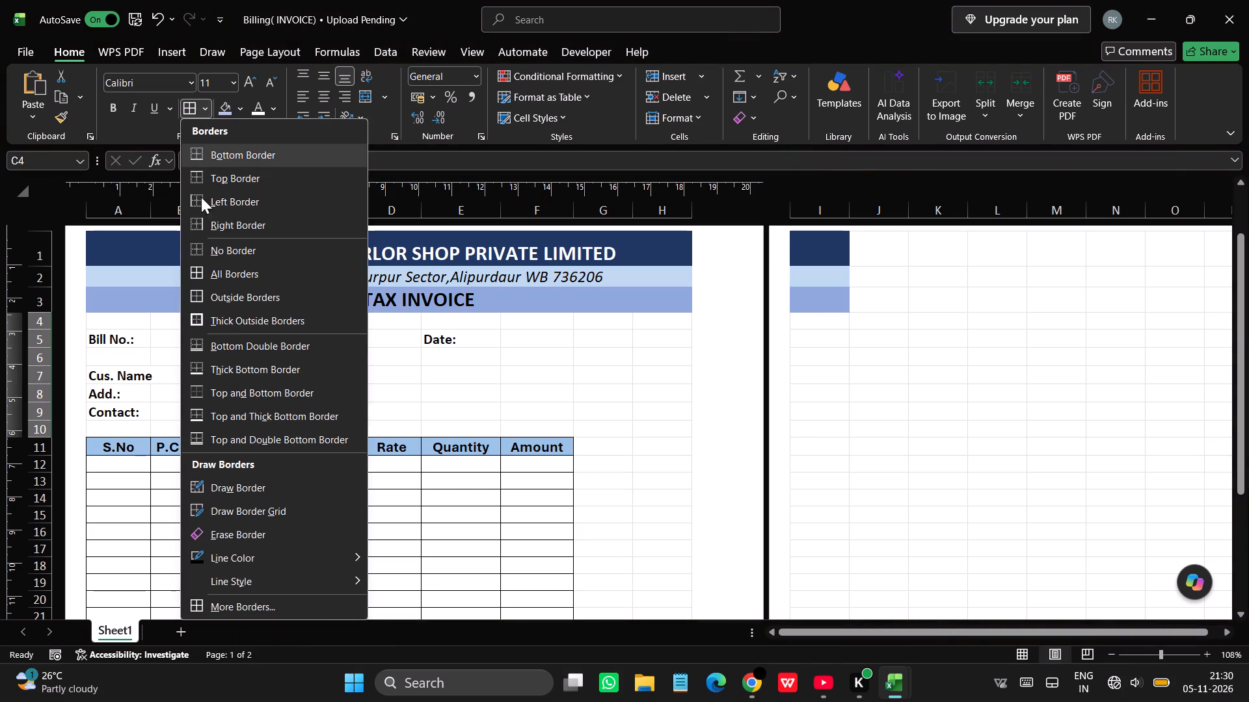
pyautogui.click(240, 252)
# Fill the Bill No. and Date row, cells A5:H5, with the gray theme color.
pyautogui.moveTo(107, 343); pyautogui.dragTo(234, 350)
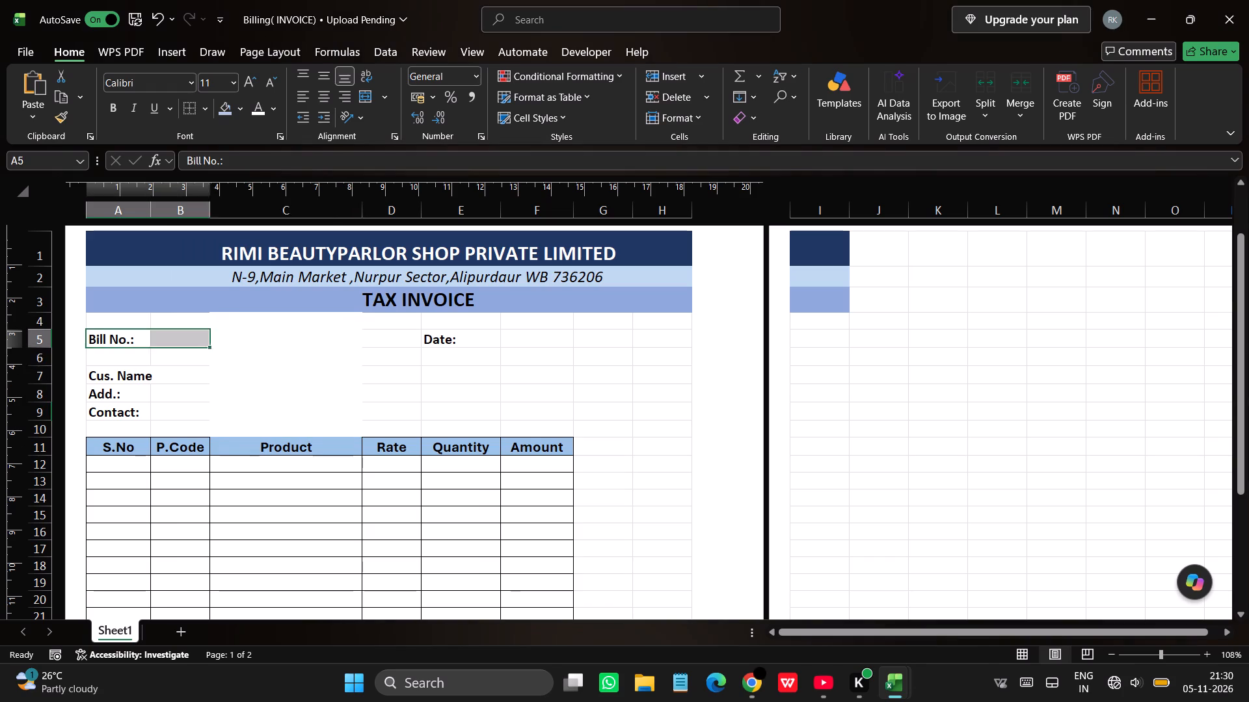
pyautogui.moveTo(234, 350); pyautogui.dragTo(689, 354)
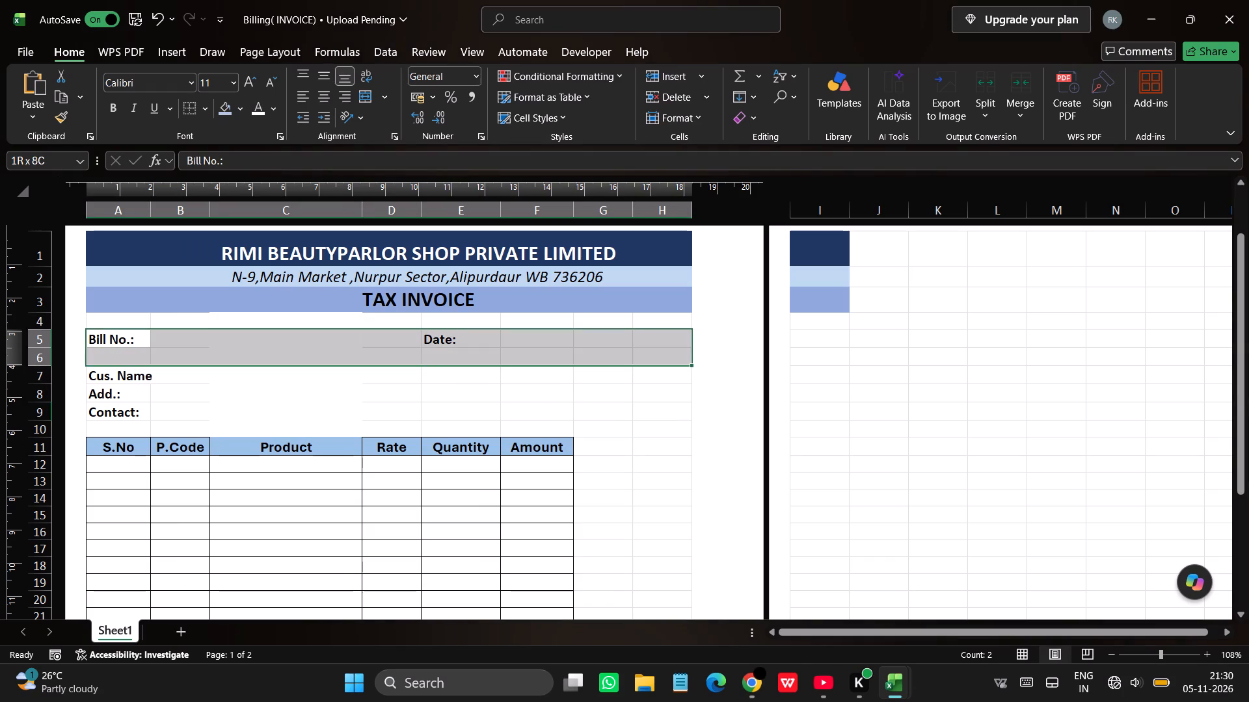
pyautogui.moveTo(689, 354); pyautogui.dragTo(678, 338)
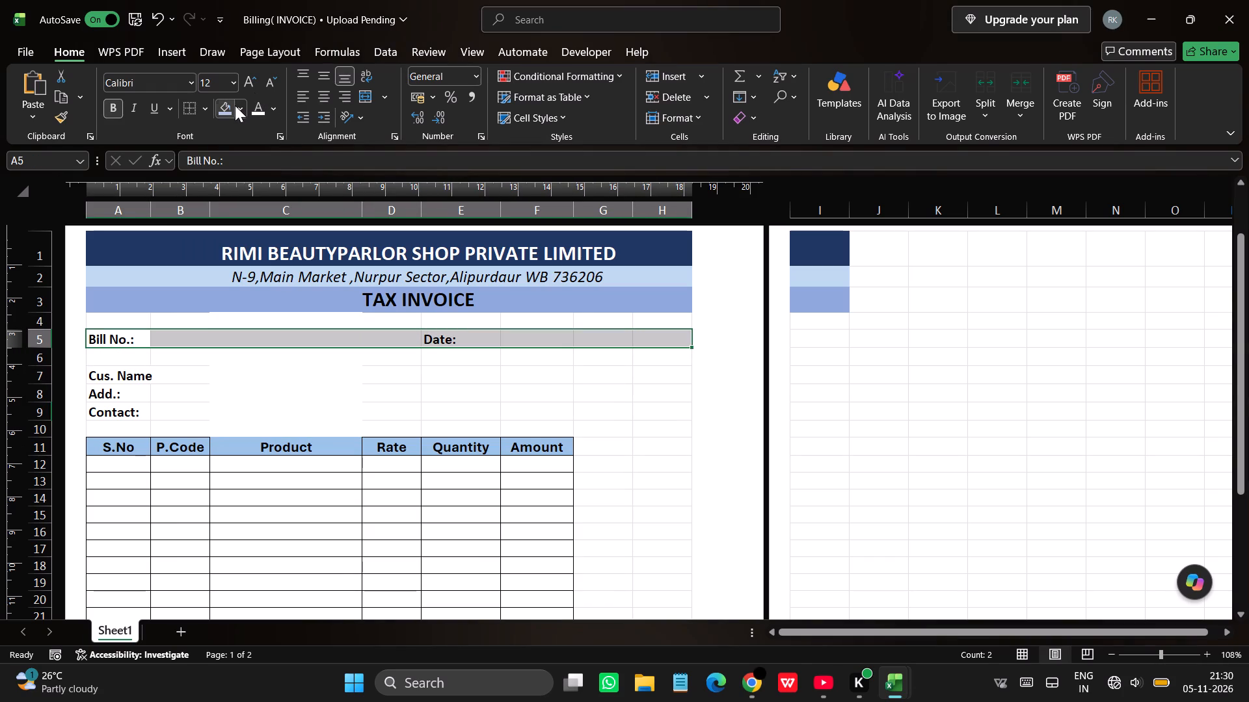
pyautogui.click(235, 105)
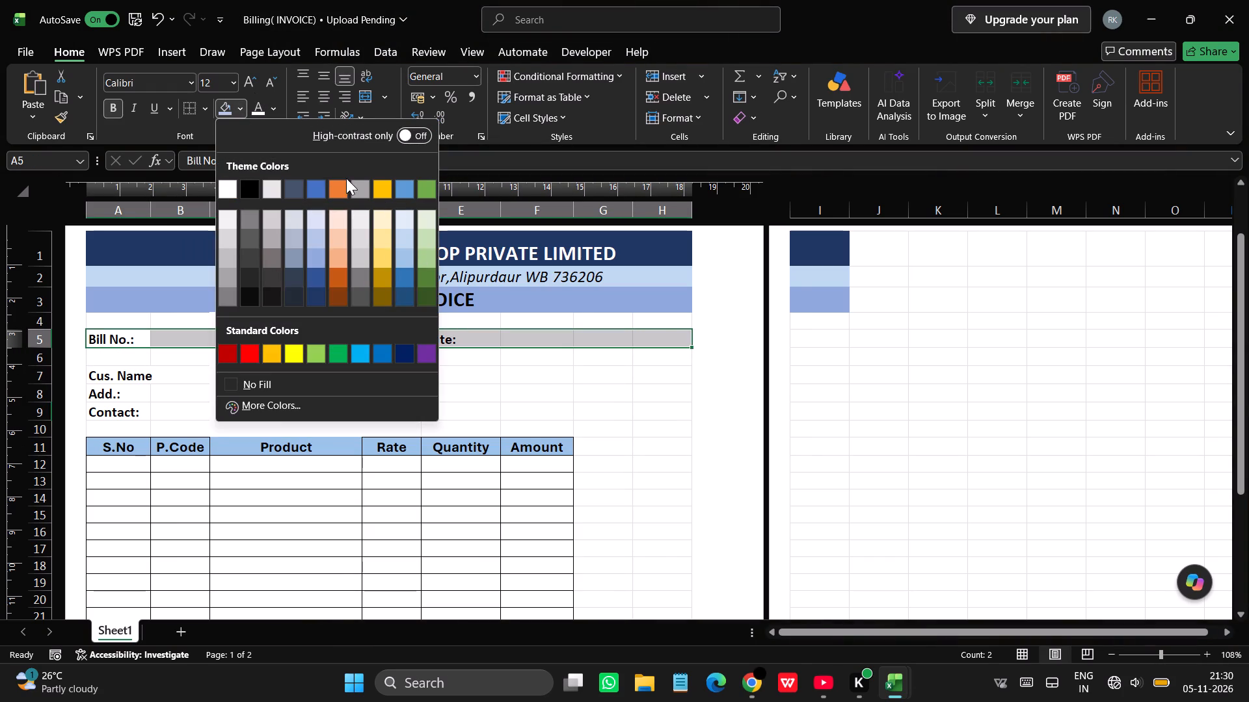
pyautogui.click(362, 195)
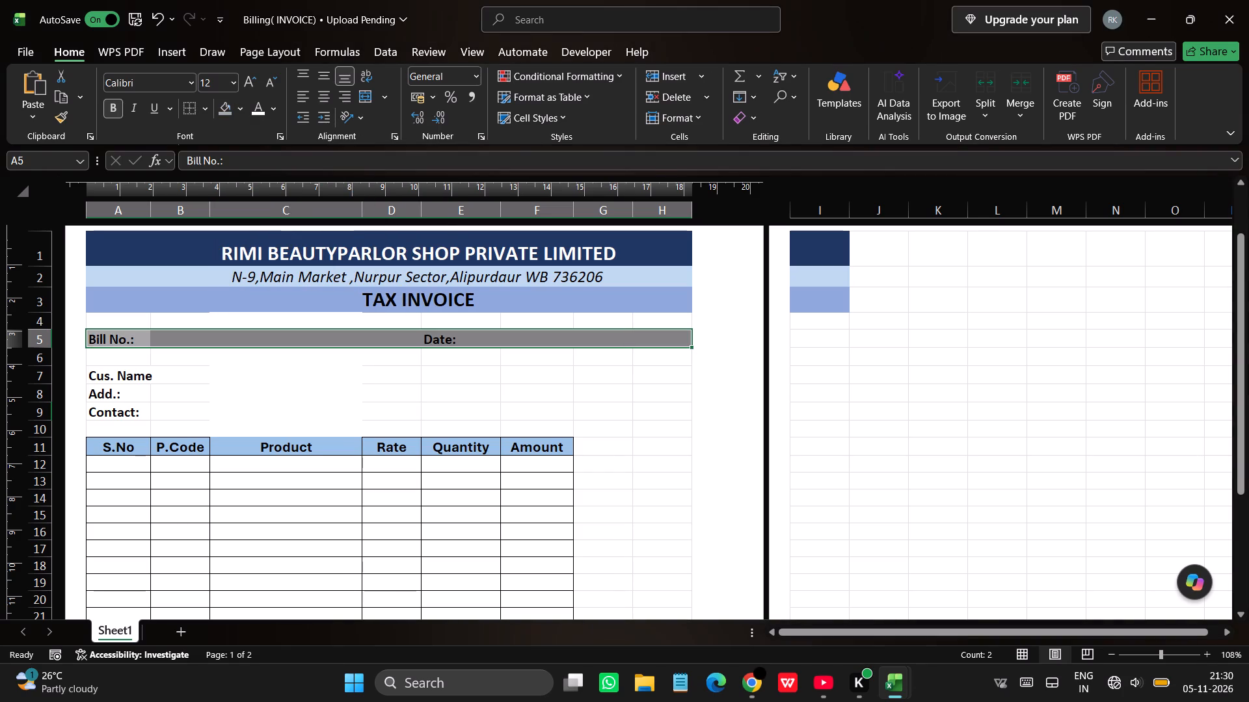
pyautogui.click(271, 377)
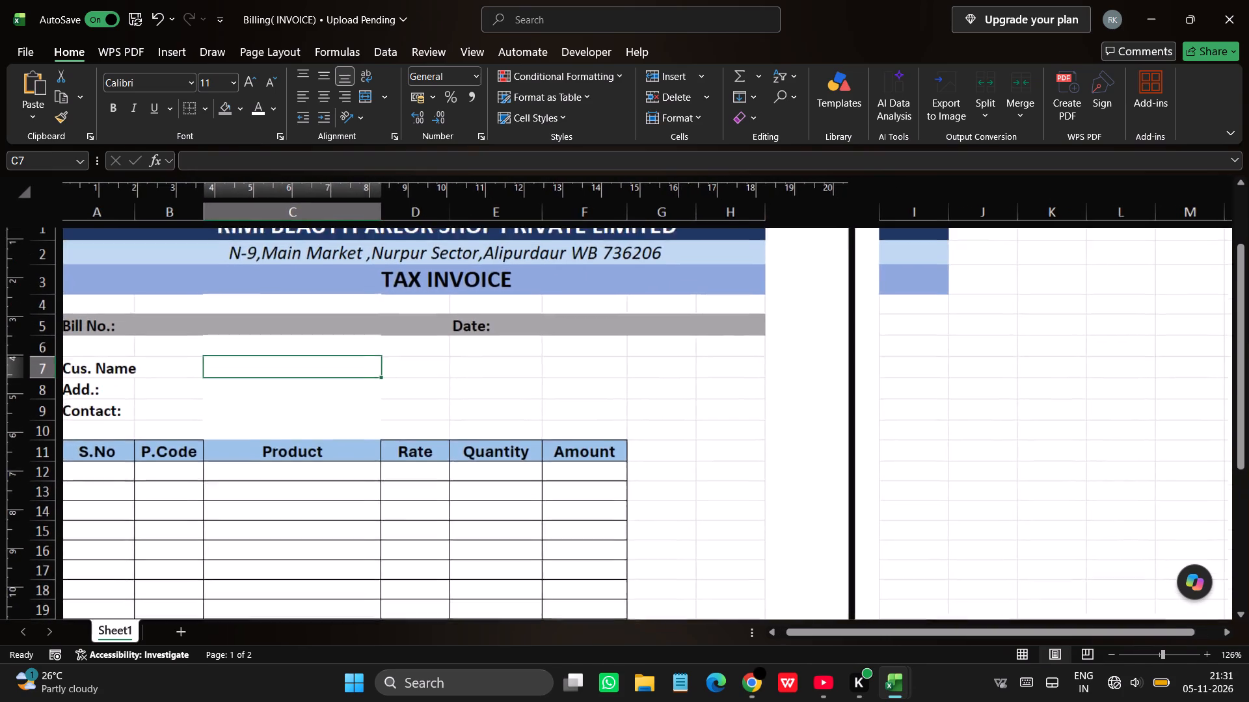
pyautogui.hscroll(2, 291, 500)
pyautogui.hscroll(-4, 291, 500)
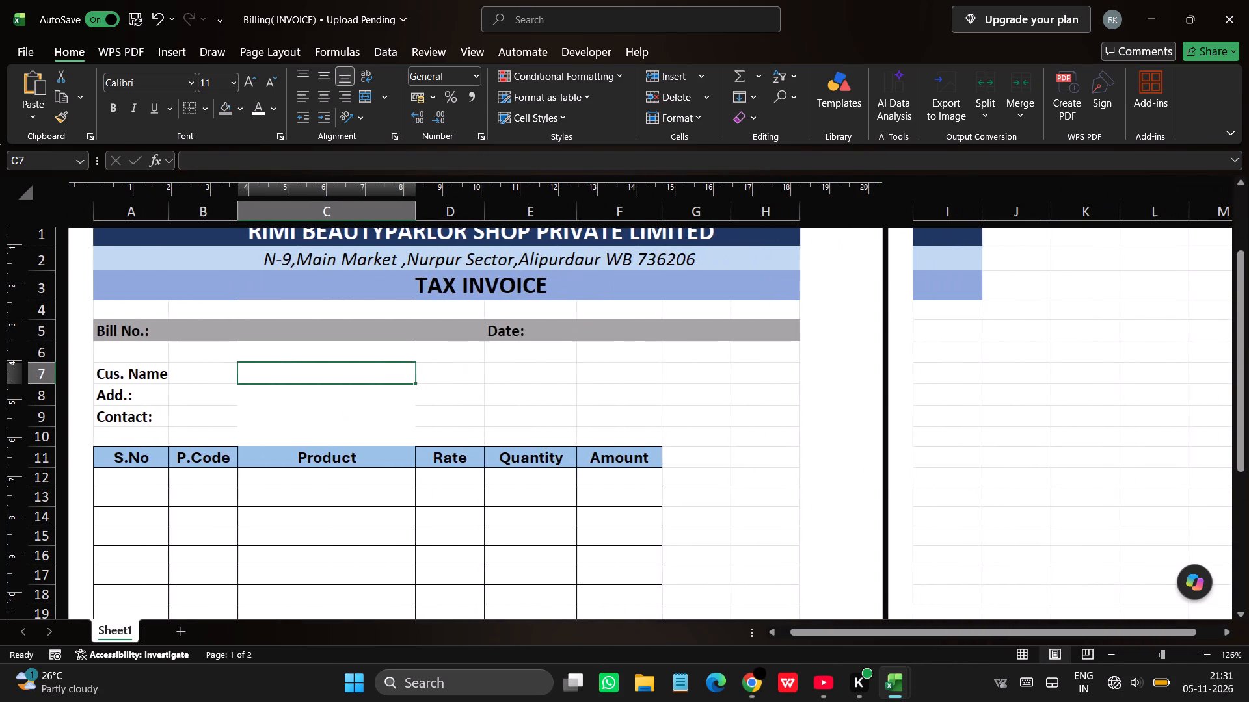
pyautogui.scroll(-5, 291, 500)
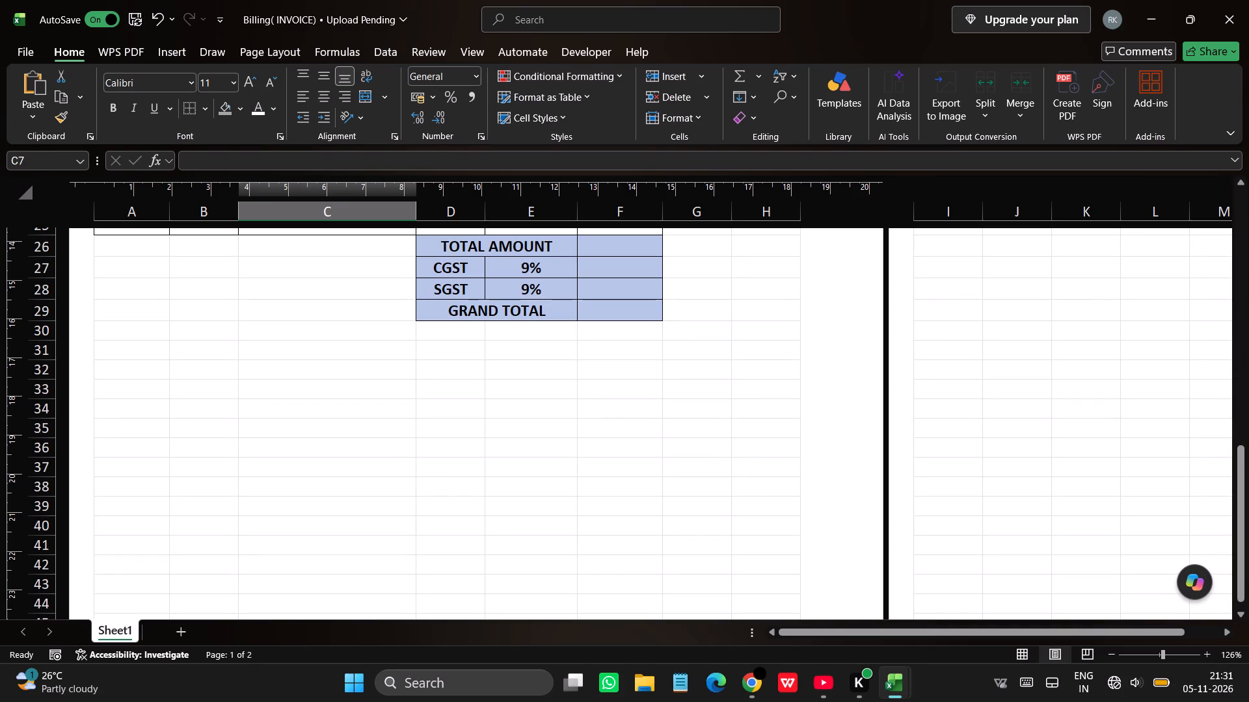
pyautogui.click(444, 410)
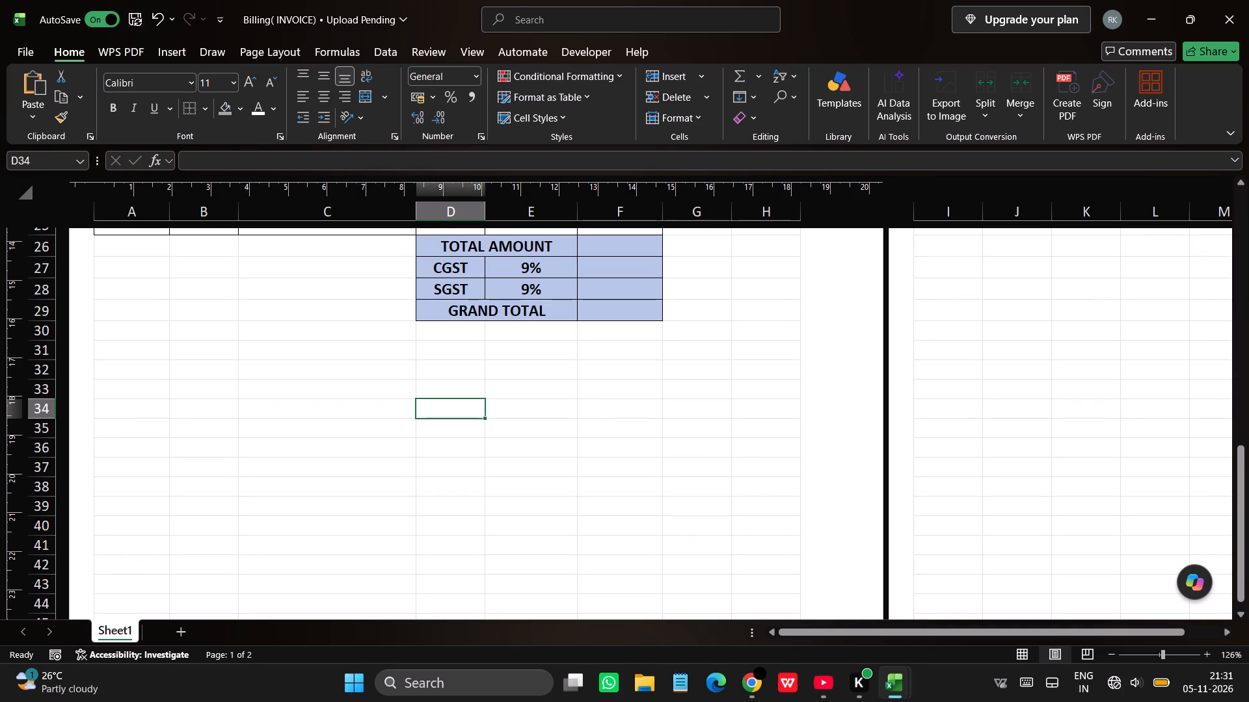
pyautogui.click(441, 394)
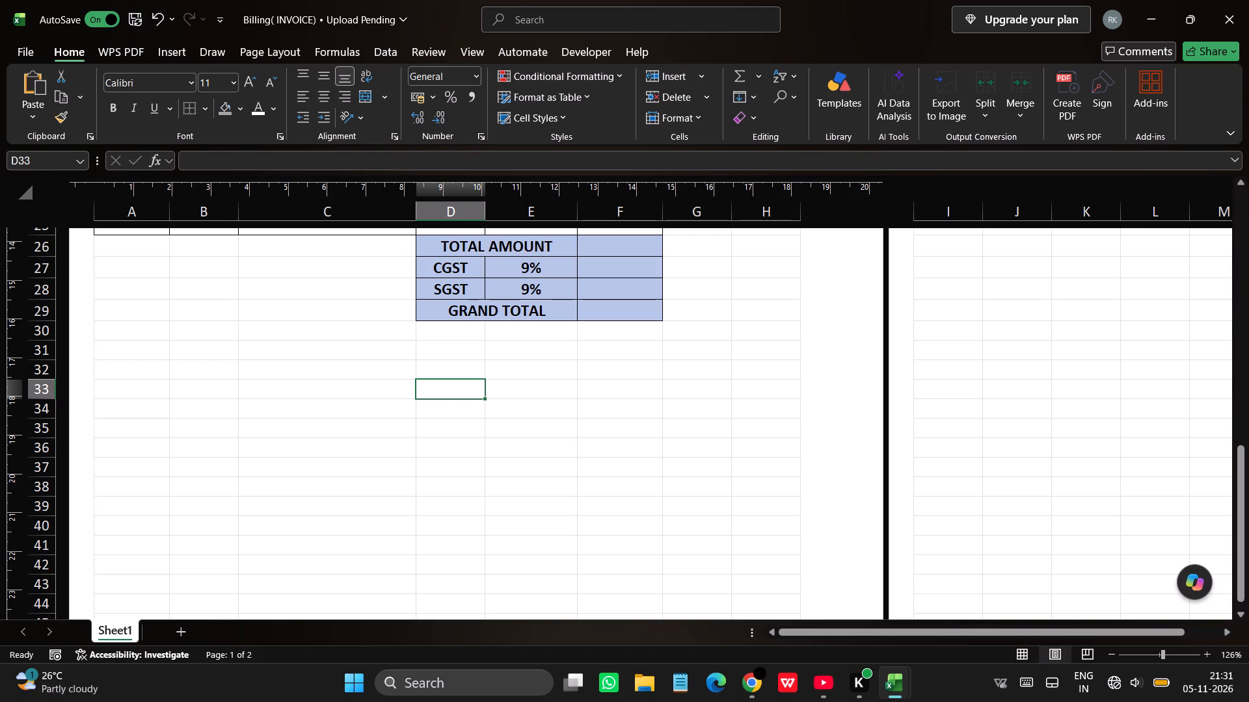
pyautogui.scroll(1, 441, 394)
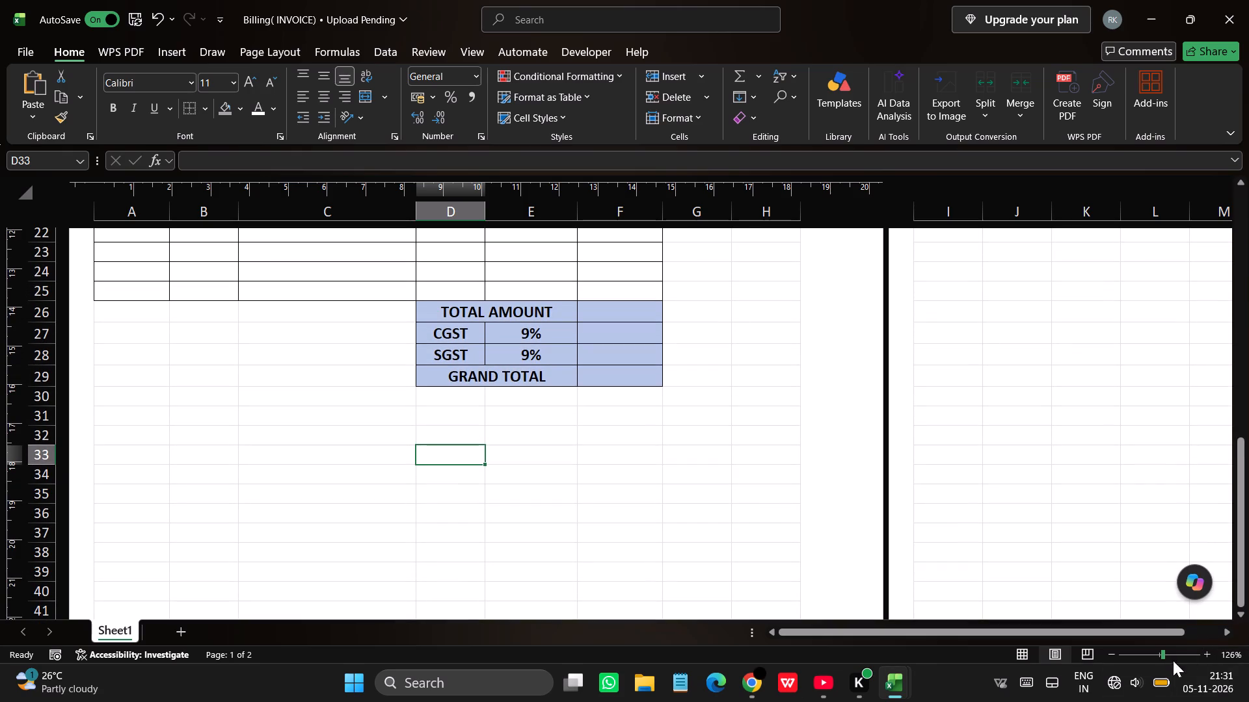
# Check the list of available Wi-Fi networks, leaving the connection settings as they are.
pyautogui.click(1160, 671)
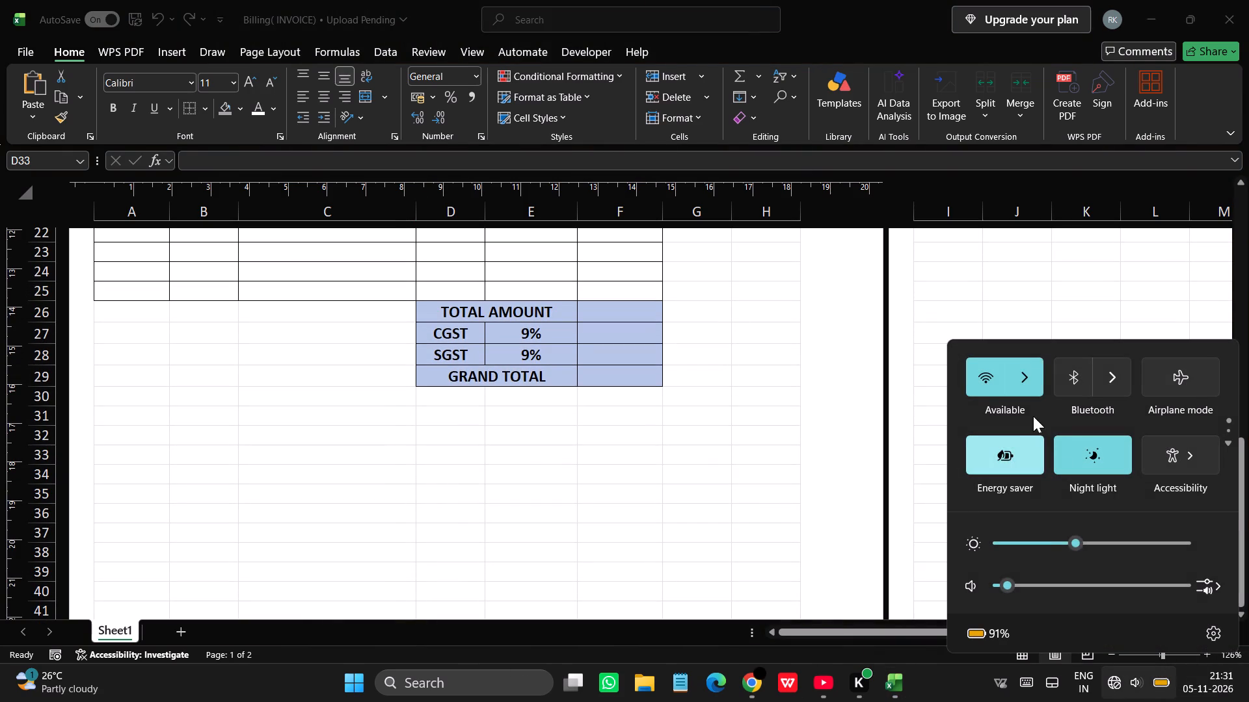
pyautogui.click(1028, 386)
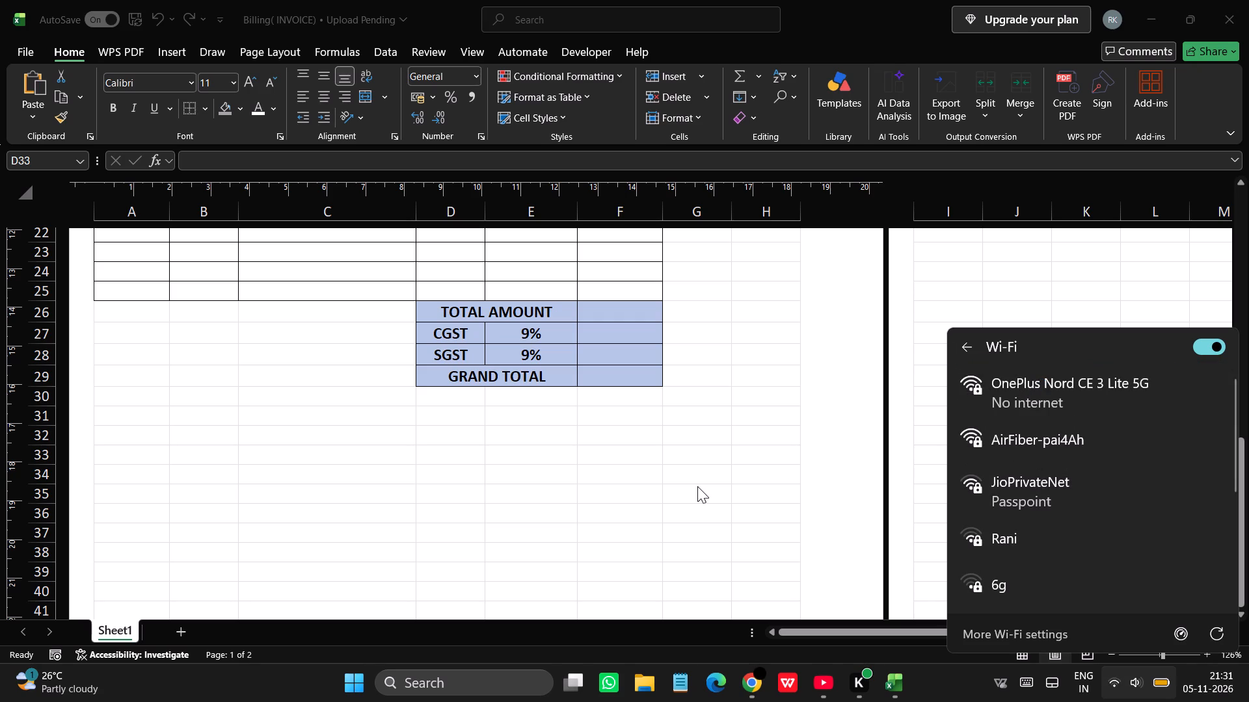
pyautogui.click(662, 484)
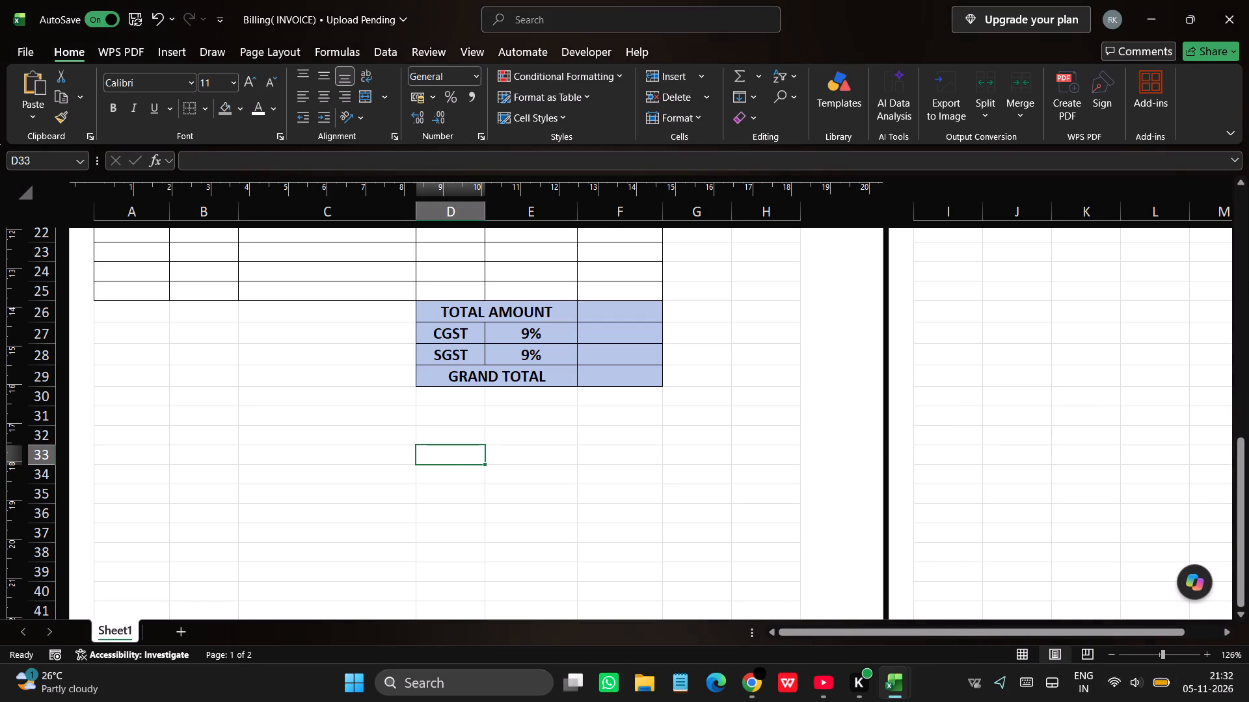
# Switch to Chrome and resume the failed Ramayana (2026) movie download in the download history.
pyautogui.hotkey('alt', 'Tab')
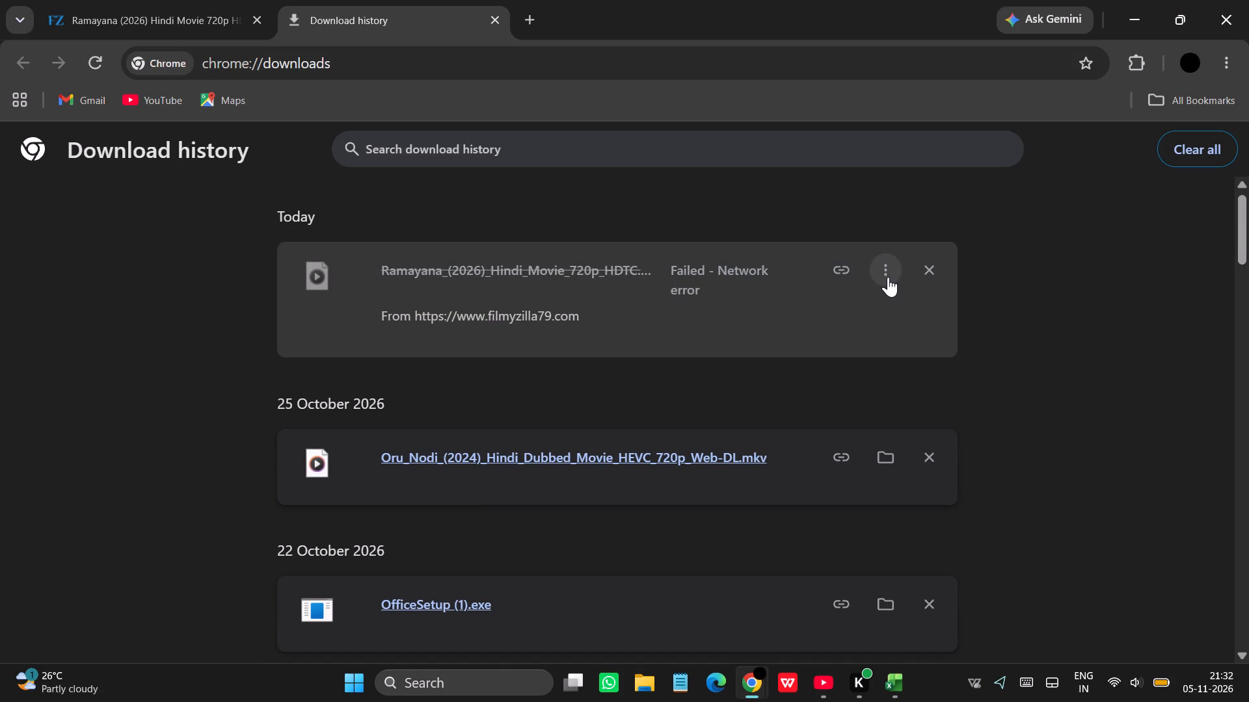
pyautogui.click(888, 277)
pyautogui.click(839, 276)
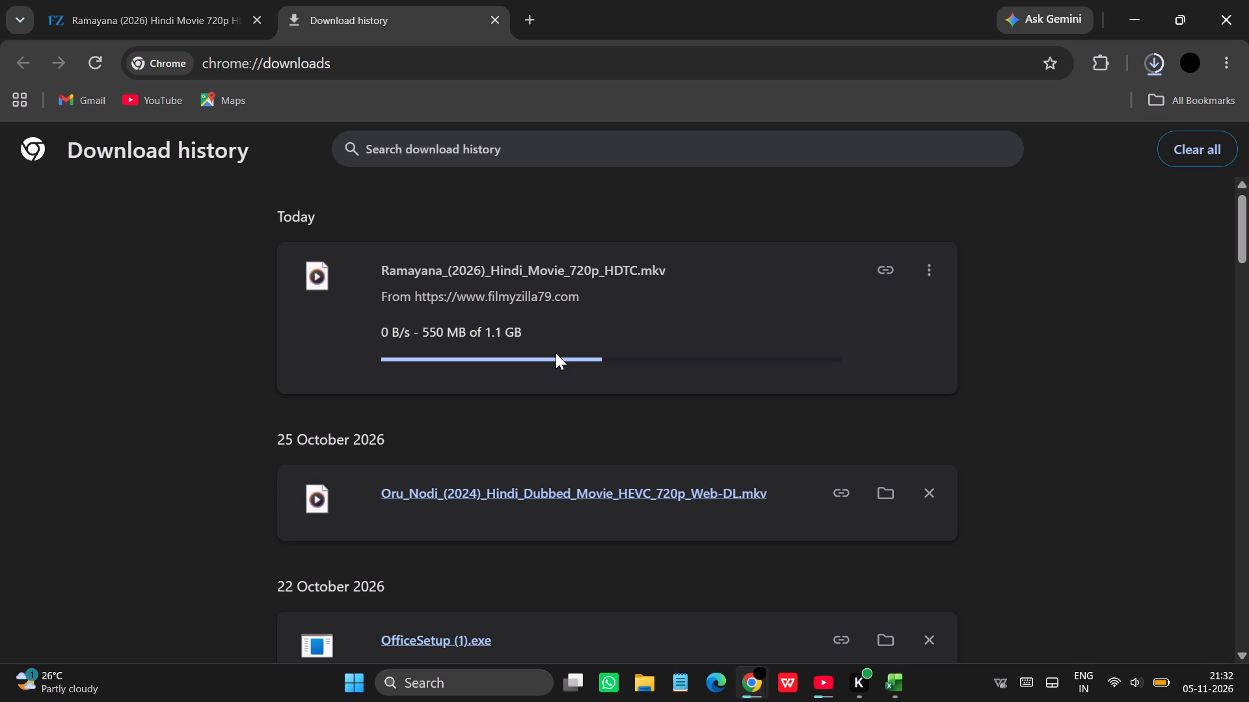
# Switch back to the Excel invoice and apply Merge & Center to cells D33:F33 below the grand total.
pyautogui.hotkey('alt', 'Tab')
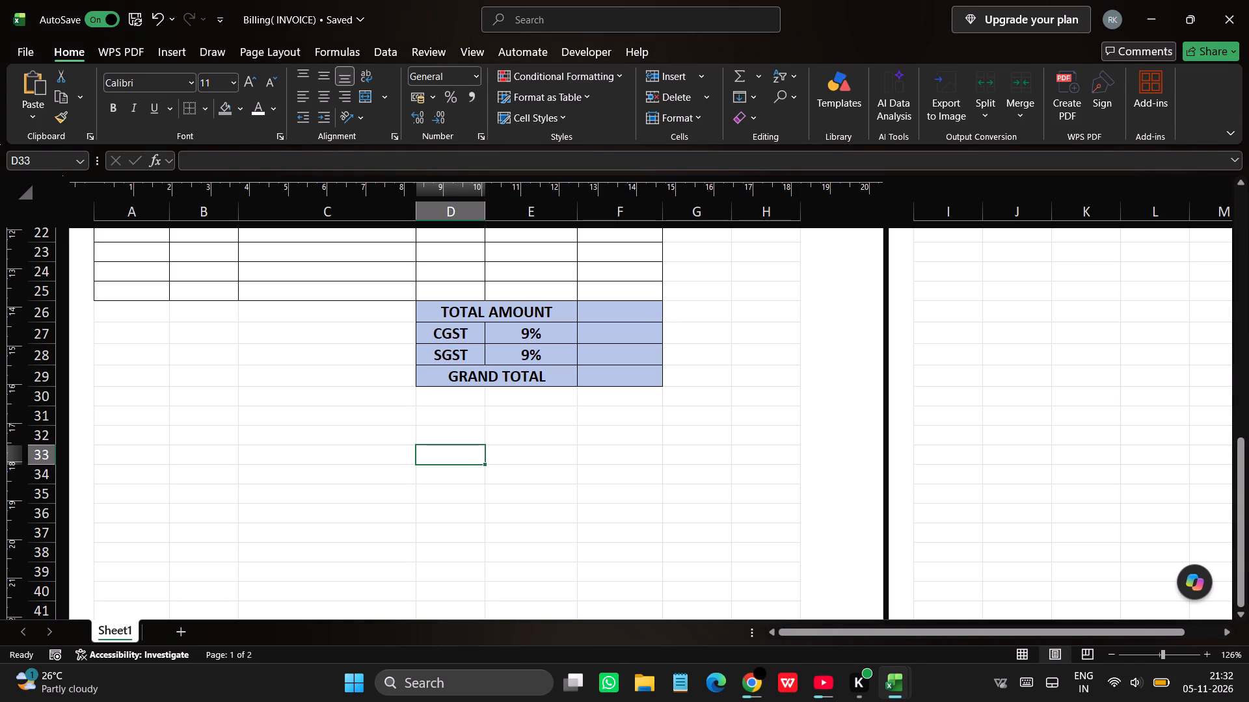
pyautogui.moveTo(464, 461); pyautogui.dragTo(656, 450)
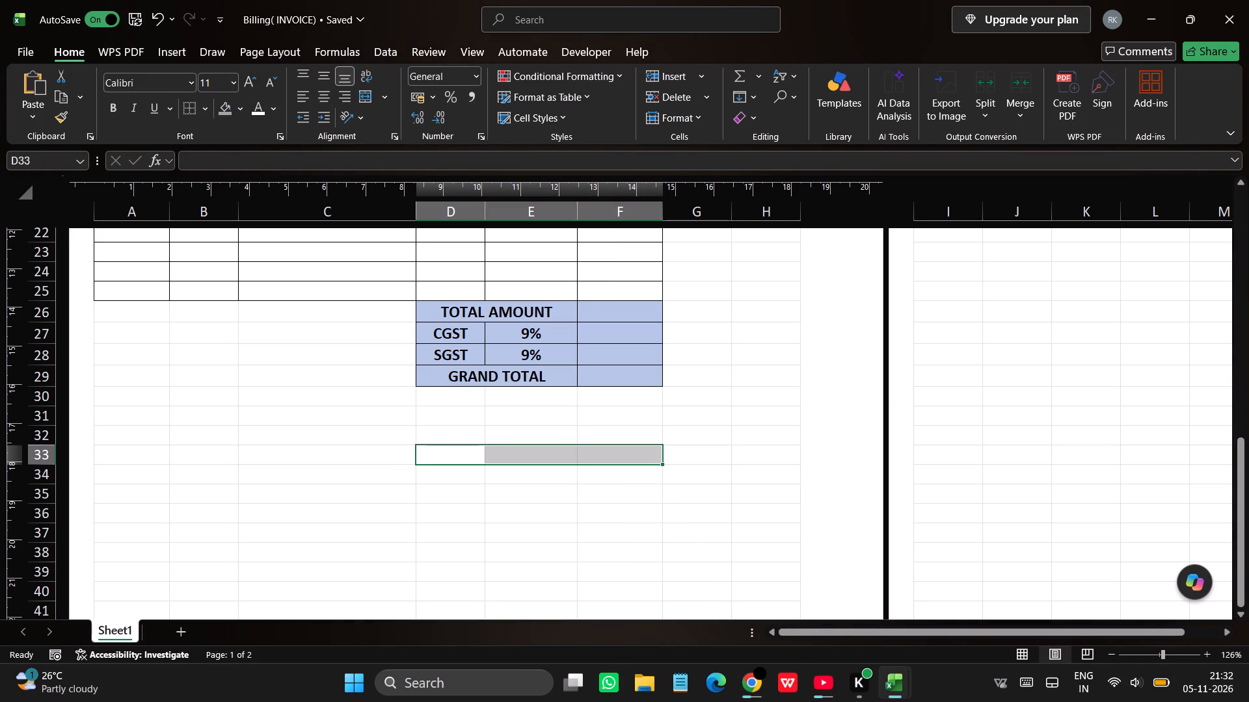
pyautogui.click(382, 97)
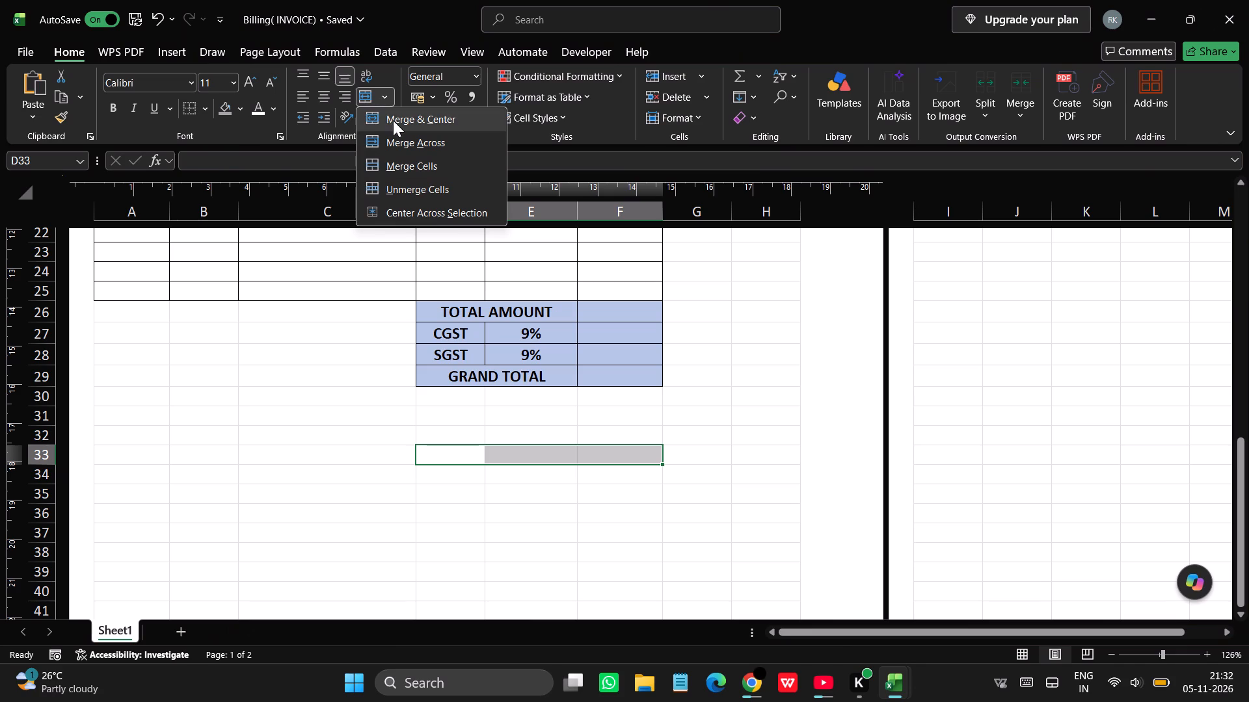
pyautogui.click(395, 120)
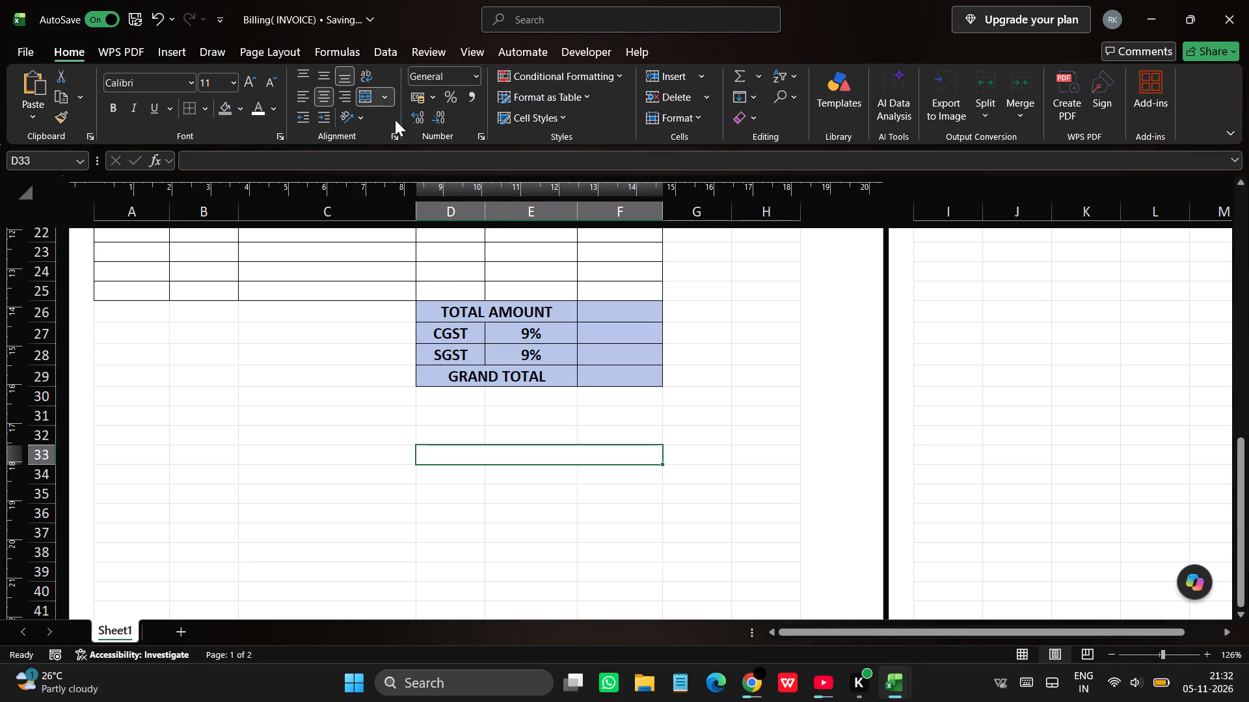
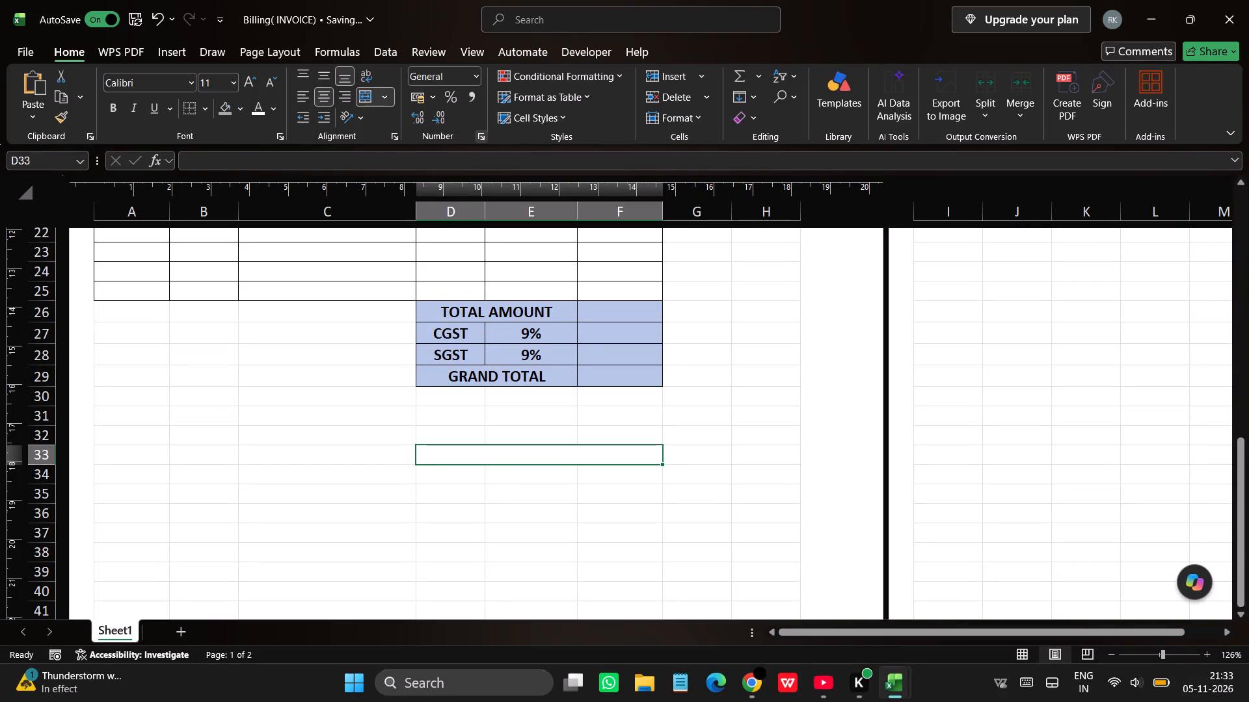
# Apply Merge & Center to blank cells D32:F32, directly above the merged cell in row 33.
pyautogui.moveTo(438, 438); pyautogui.dragTo(660, 440)
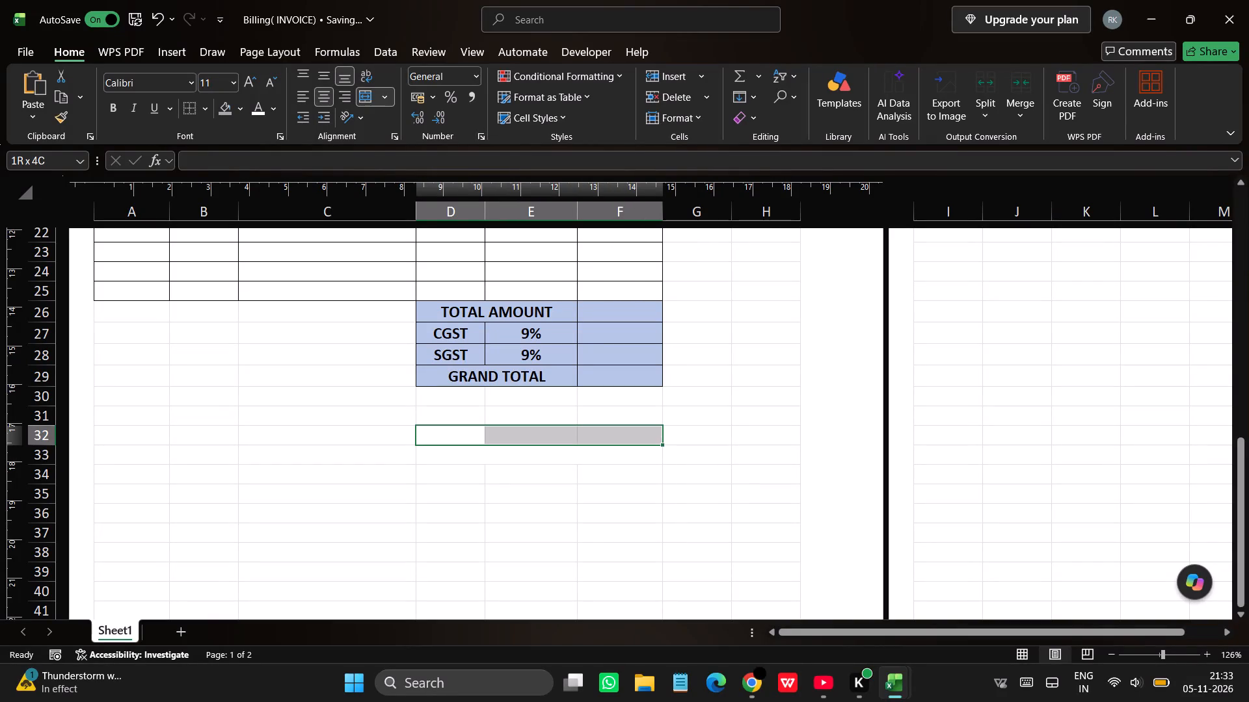
pyautogui.moveTo(660, 440); pyautogui.dragTo(659, 440)
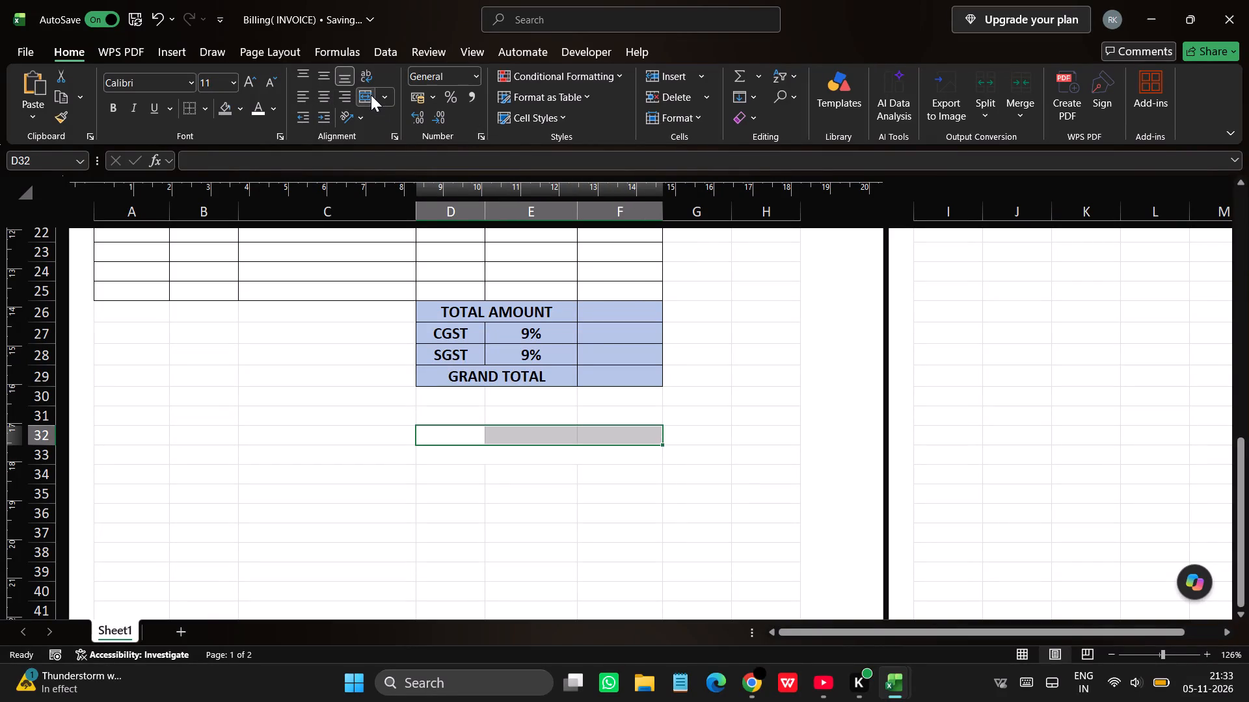
pyautogui.click(368, 94)
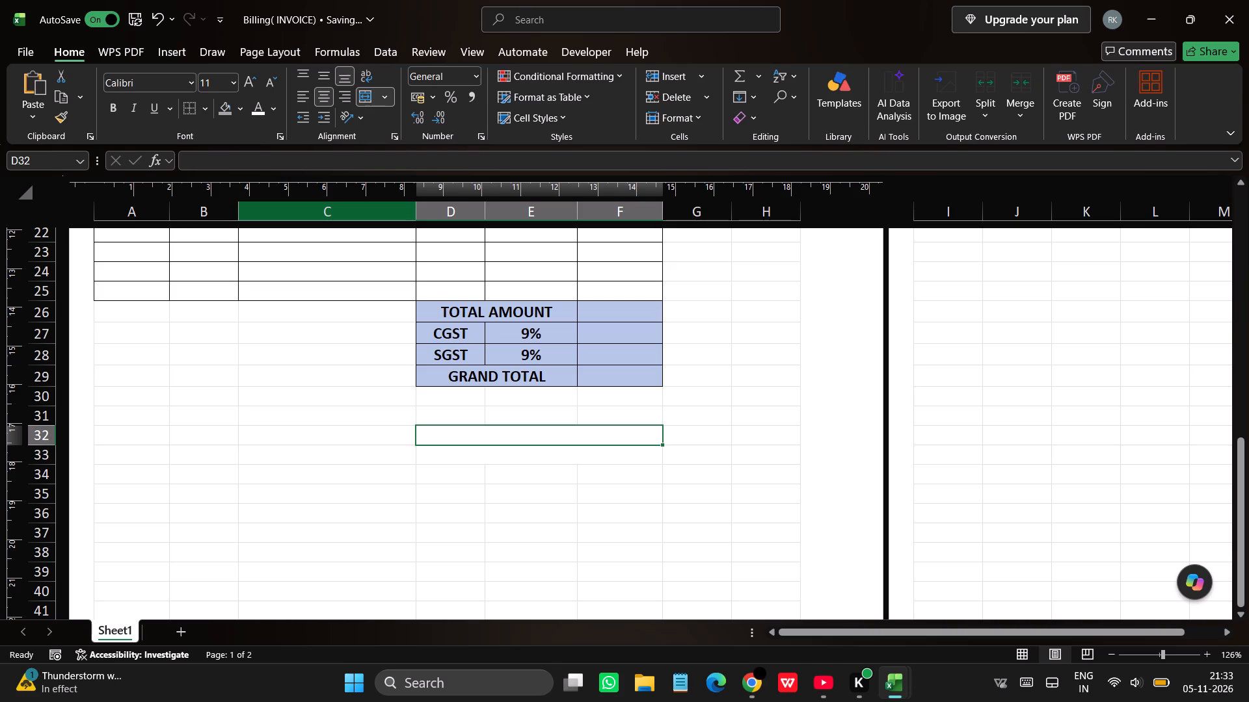
# Enter the label AUTHORIZED SIGNATORY in merged cell D33 below the totals.
pyautogui.click(453, 456)
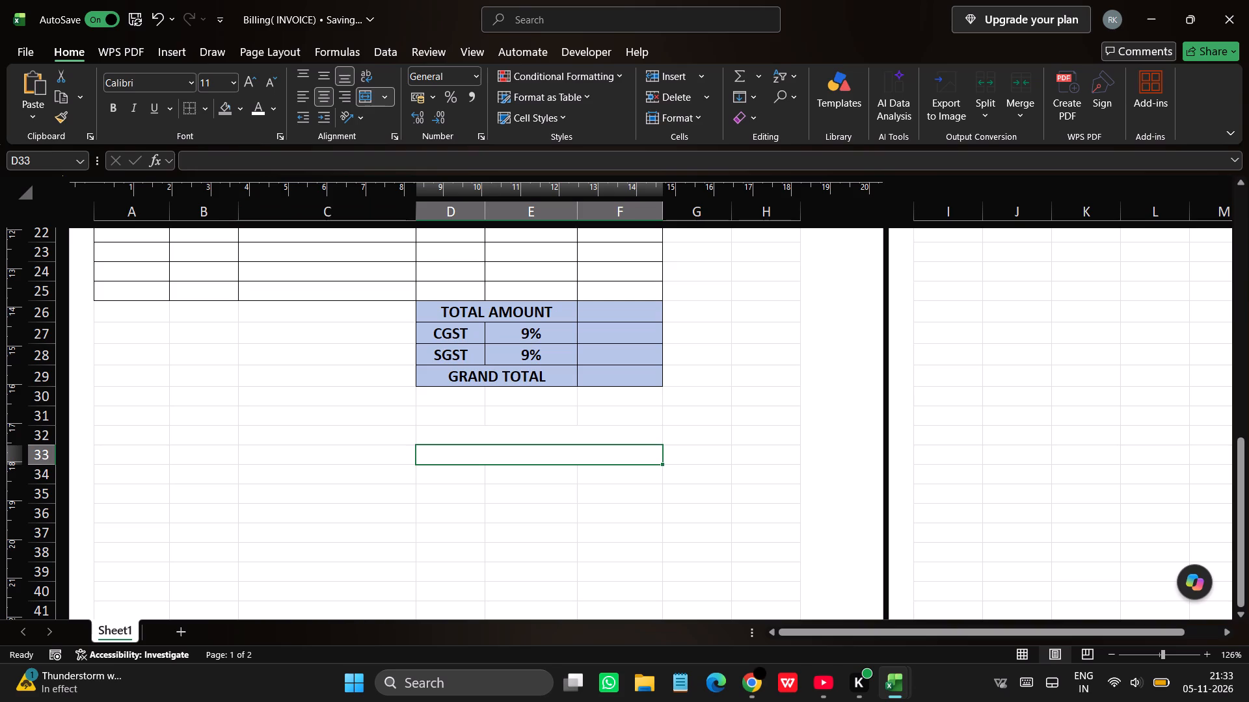
pyautogui.write('AU')
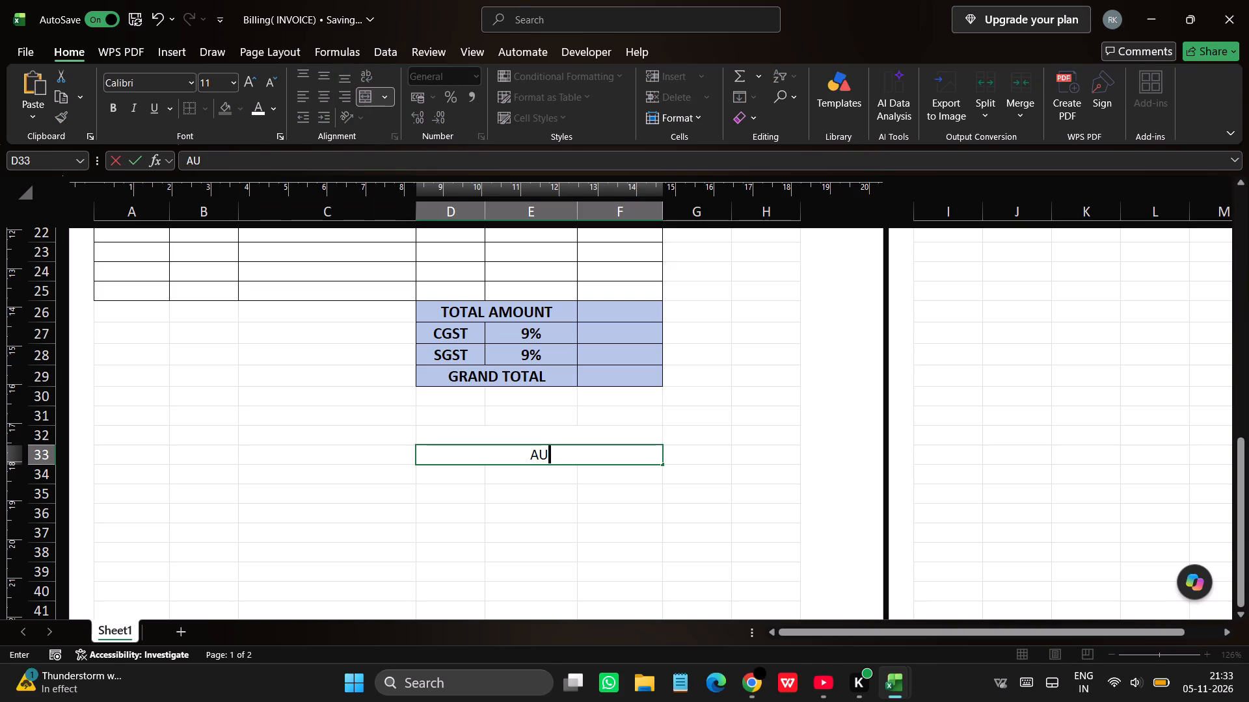
pyautogui.write('THO')
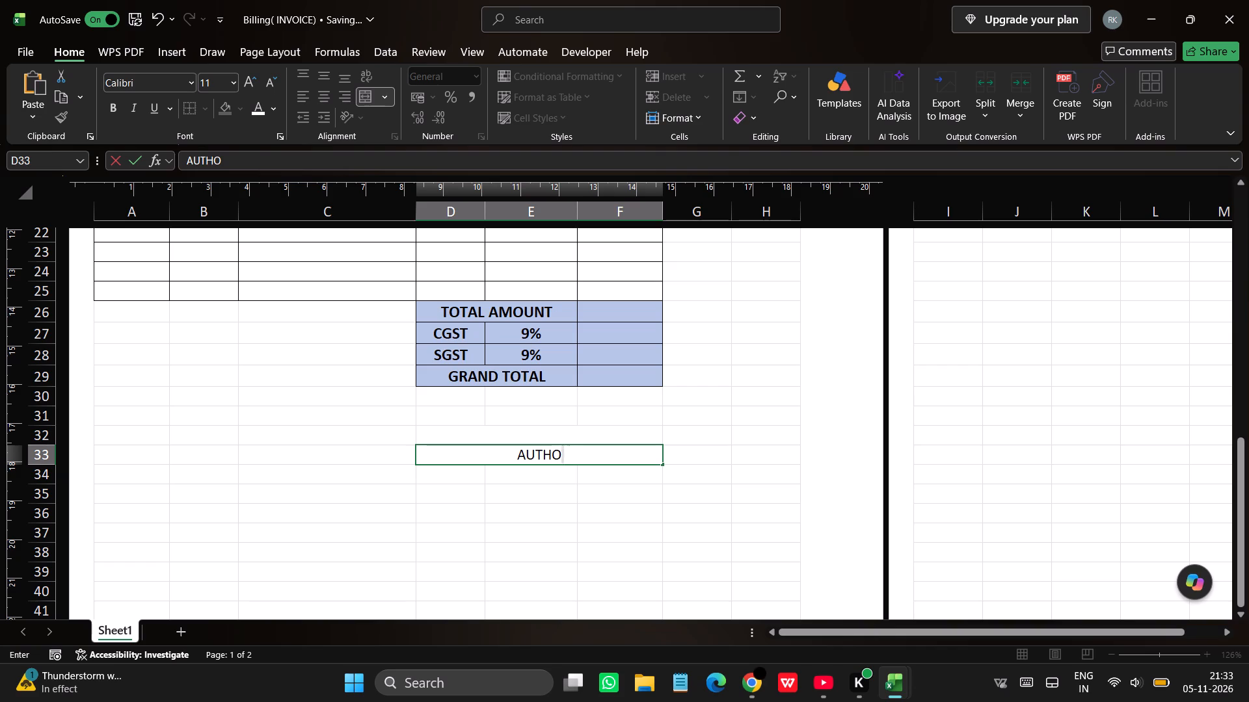
pyautogui.write('RIZED')
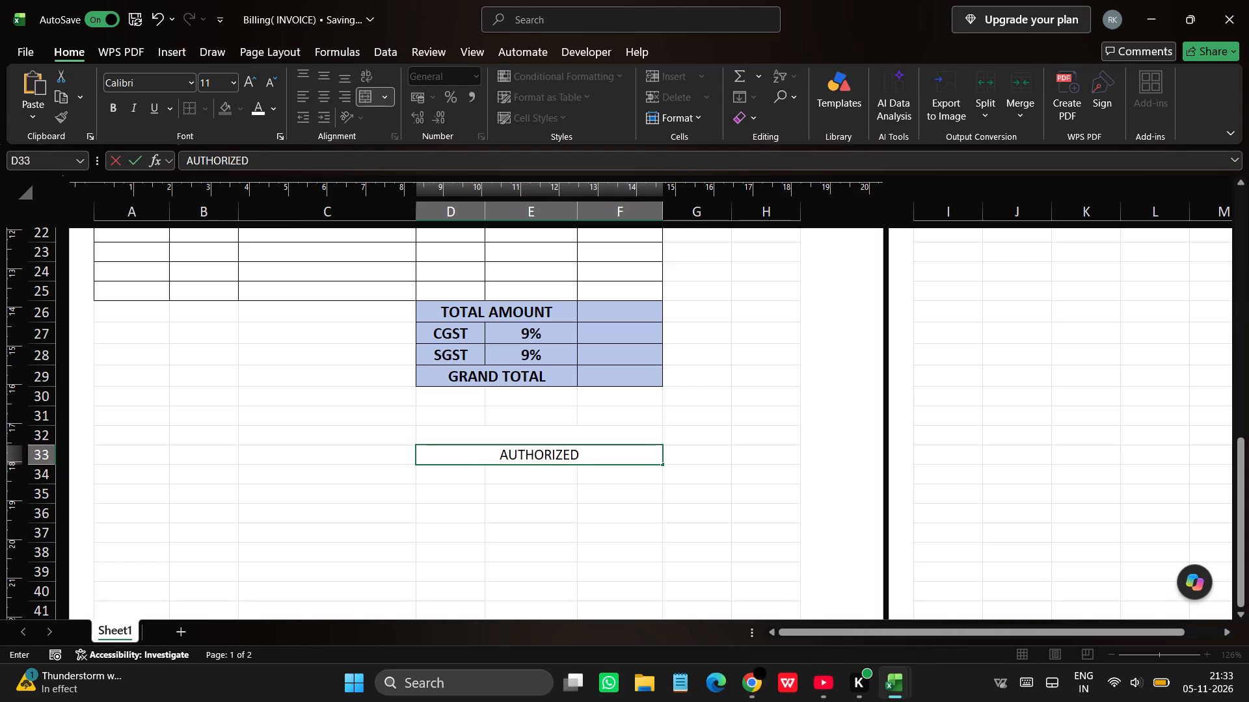
pyautogui.press('space')
pyautogui.write('SIG')
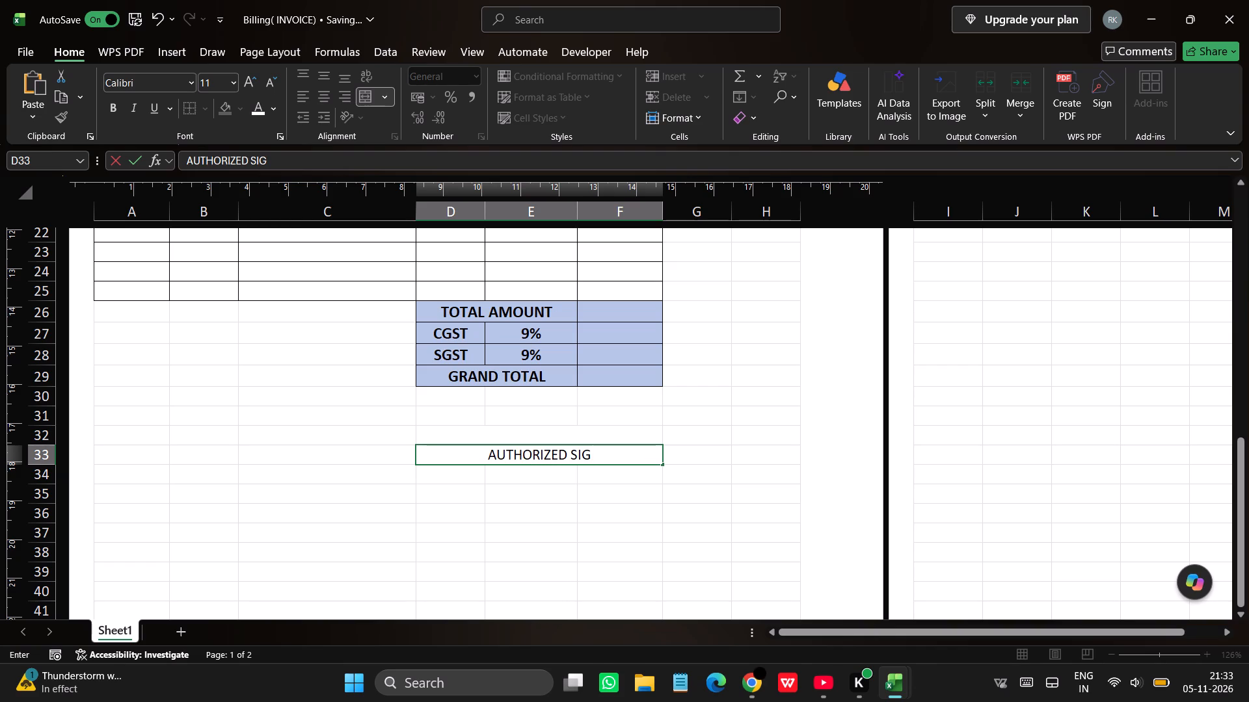
pyautogui.write('NA')
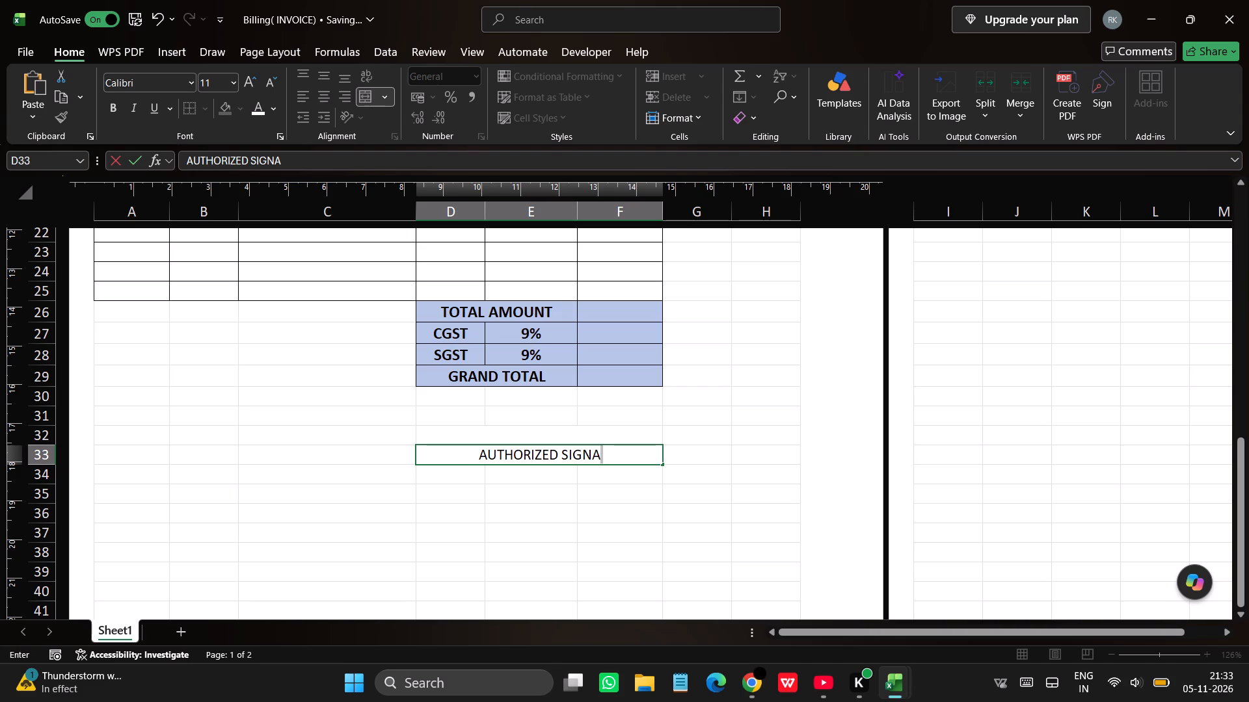
pyautogui.write('TORY')
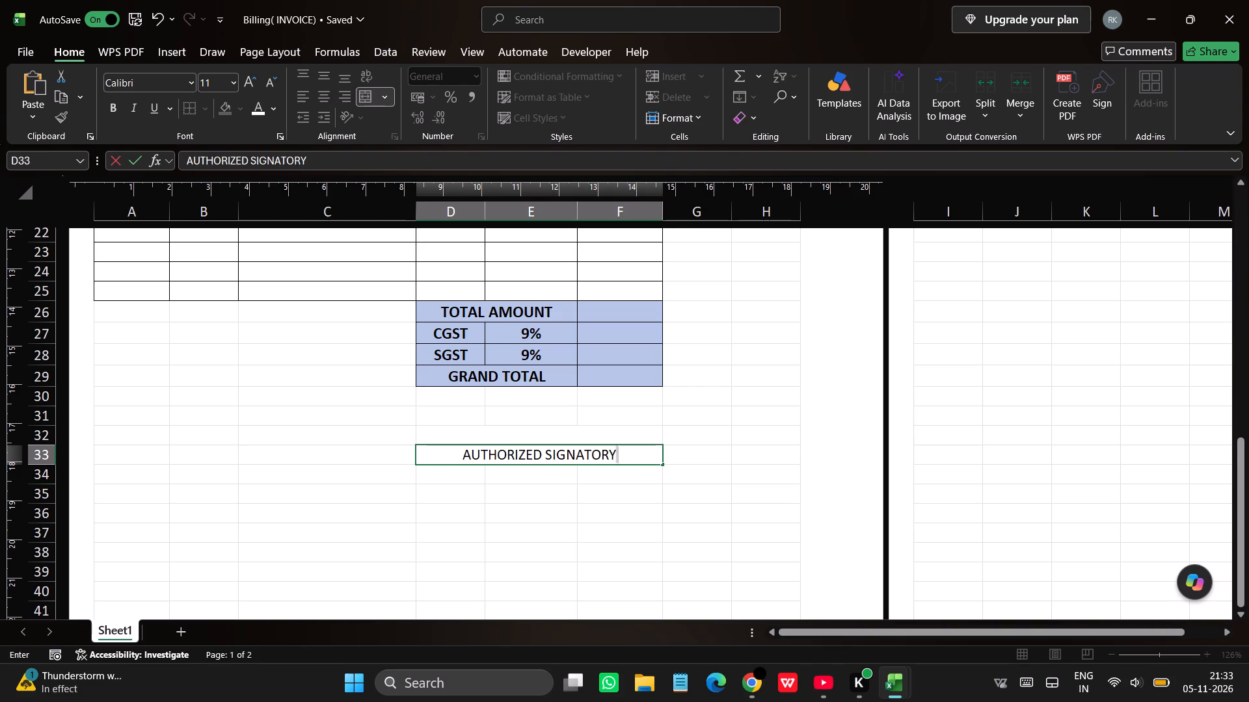
# Enter a signature line of 22 underscores in merged cell D32 above the AUTHORIZED SIGNATORY label.
pyautogui.click(492, 439)
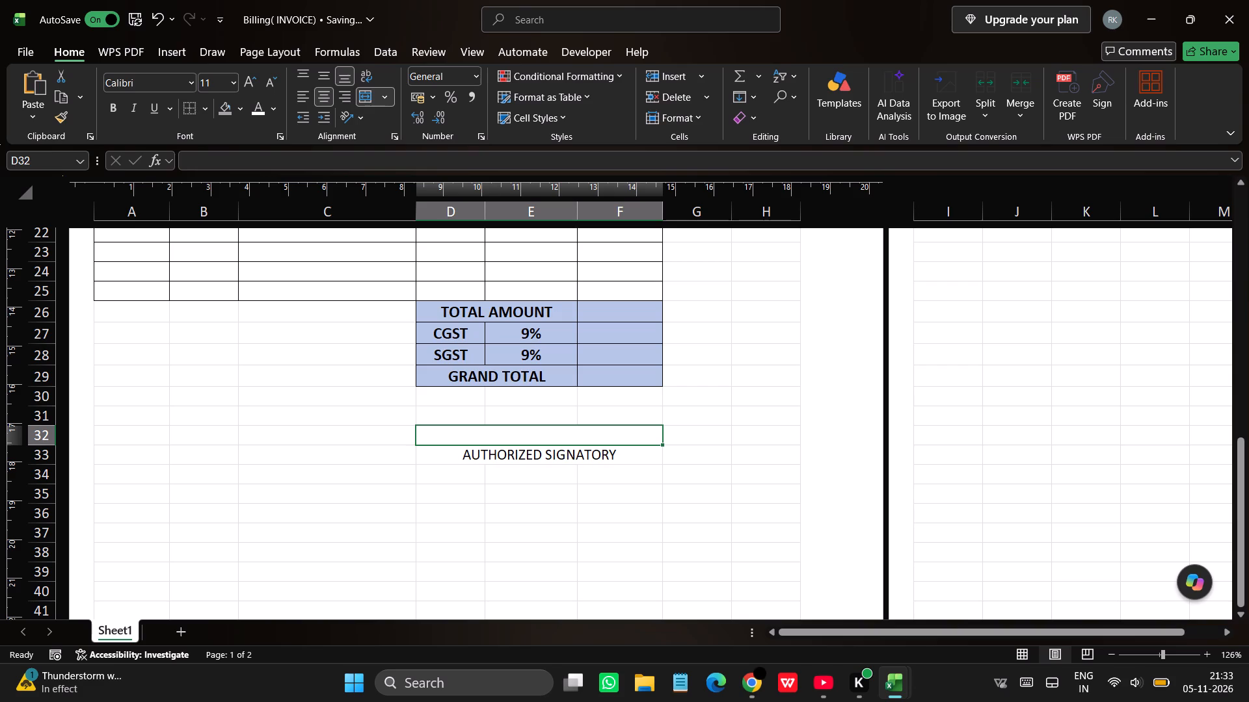
pyautogui.hotkey('shift', '_')
pyautogui.hotkey('shift', '_')
pyautogui.hotkey('shift', '_')
pyautogui.hotkey('shift', '_')
pyautogui.hotkey('shift', '_')
pyautogui.hotkey('shift', '_')
pyautogui.hotkey('shift', '_')
pyautogui.hotkey('shift', '_')
pyautogui.hotkey('shift', '_')
pyautogui.hotkey('shift', '_')
pyautogui.hotkey('shift', '_')
pyautogui.hotkey('shift', '_')
pyautogui.hotkey('shift', '_')
pyautogui.hotkey('shift', '_')
pyautogui.hotkey('shift', '_')
pyautogui.hotkey('shift', '_')
pyautogui.hotkey('shift', '_')
pyautogui.hotkey('shift', '_')
pyautogui.hotkey('shift', '_')
pyautogui.hotkey('shift', '_')
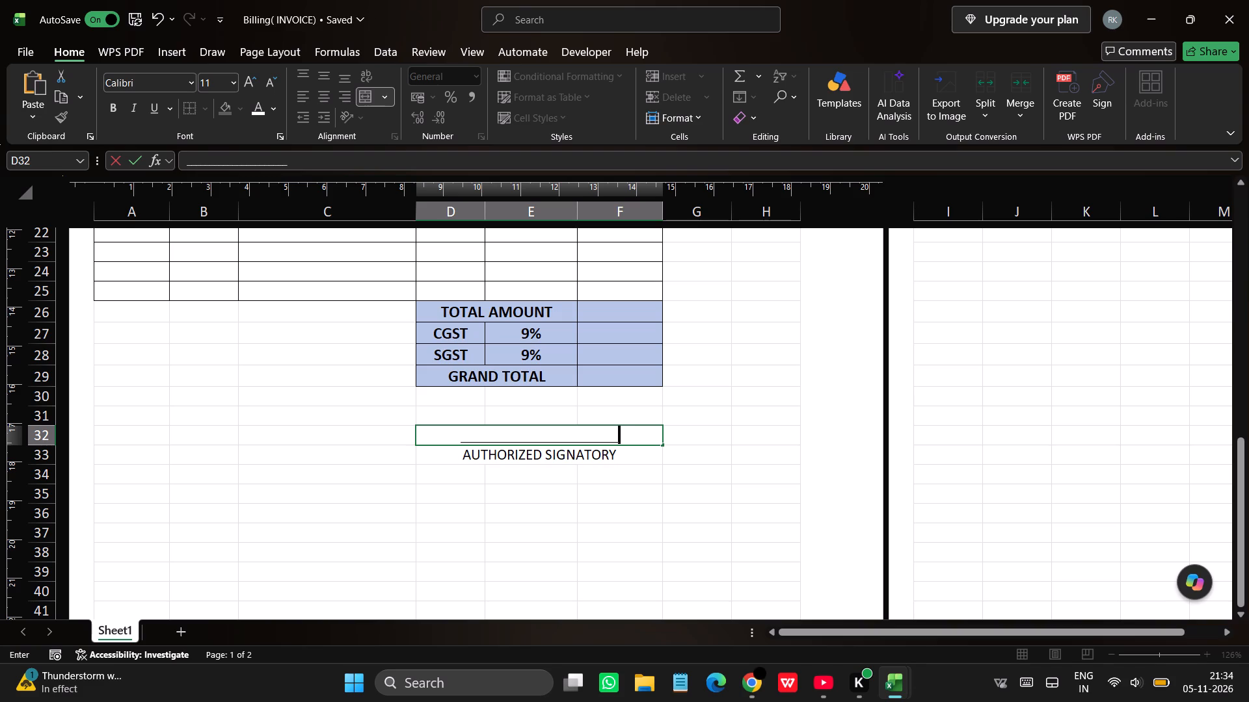
pyautogui.hotkey('shift', '_')
pyautogui.hotkey('shift', '_')
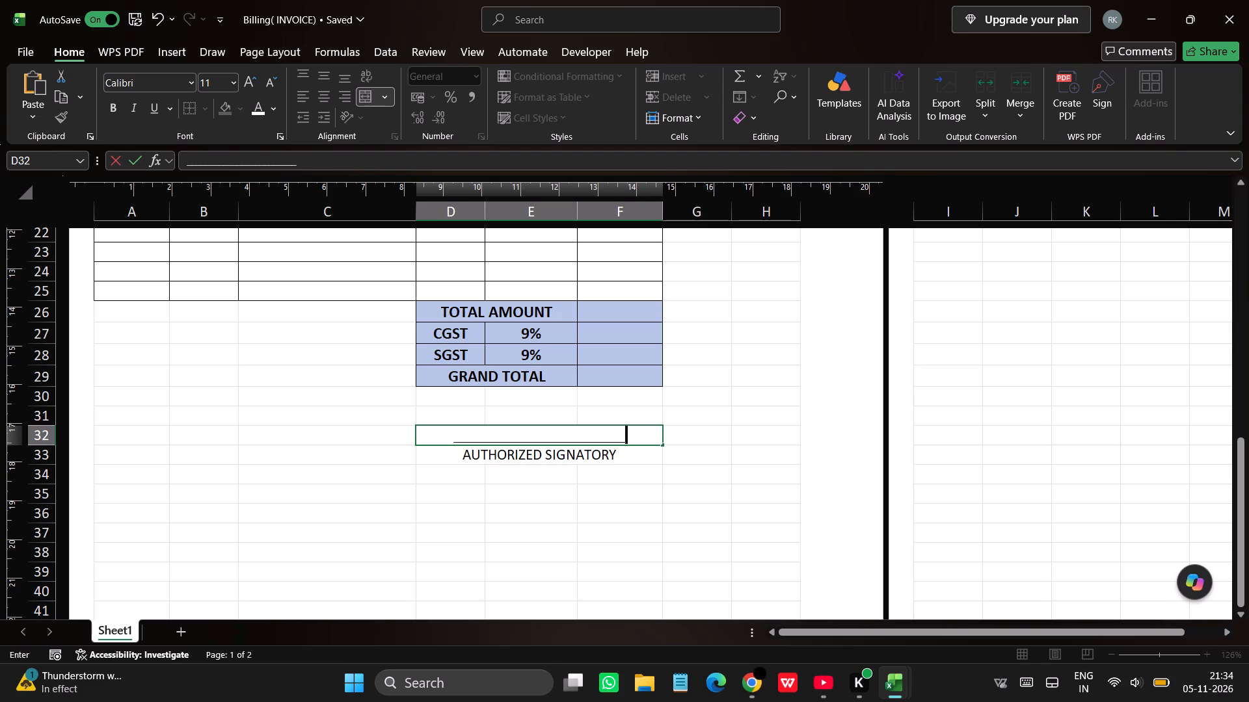
pyautogui.click(453, 453)
# Make the signature line and the AUTHORIZED SIGNATORY label in D32:F33 bold.
pyautogui.click(459, 434)
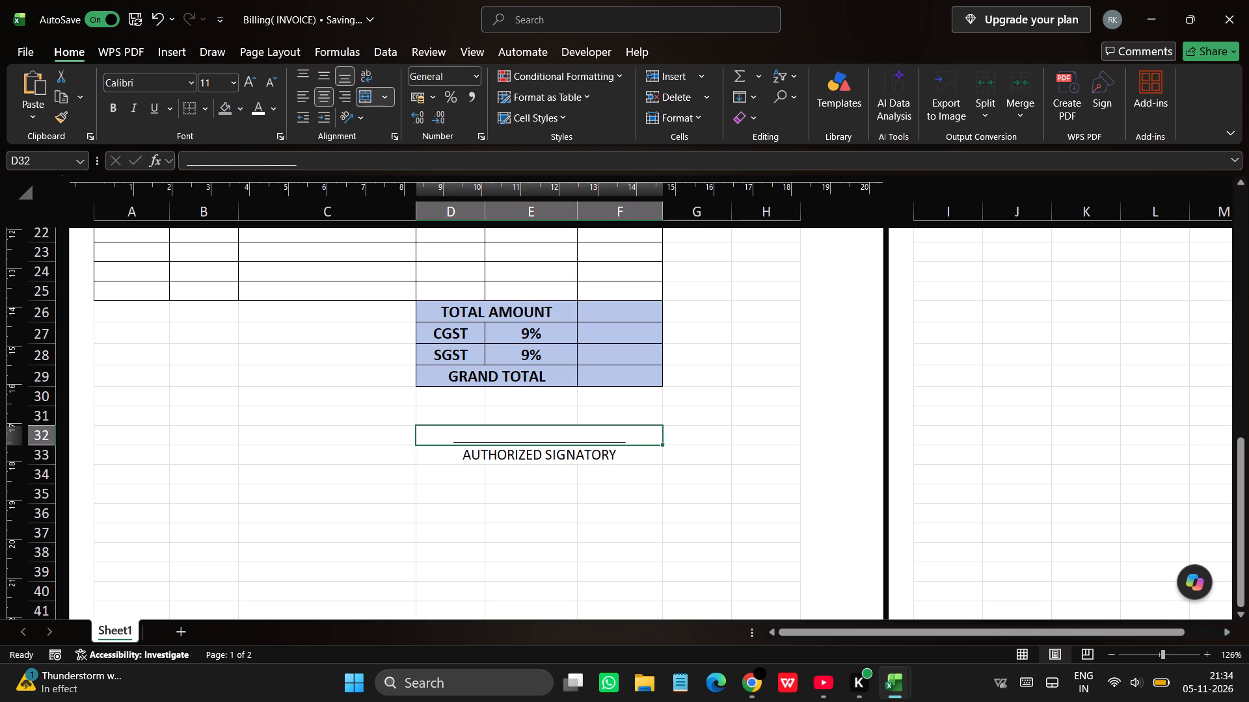
pyautogui.moveTo(459, 436); pyautogui.dragTo(459, 454)
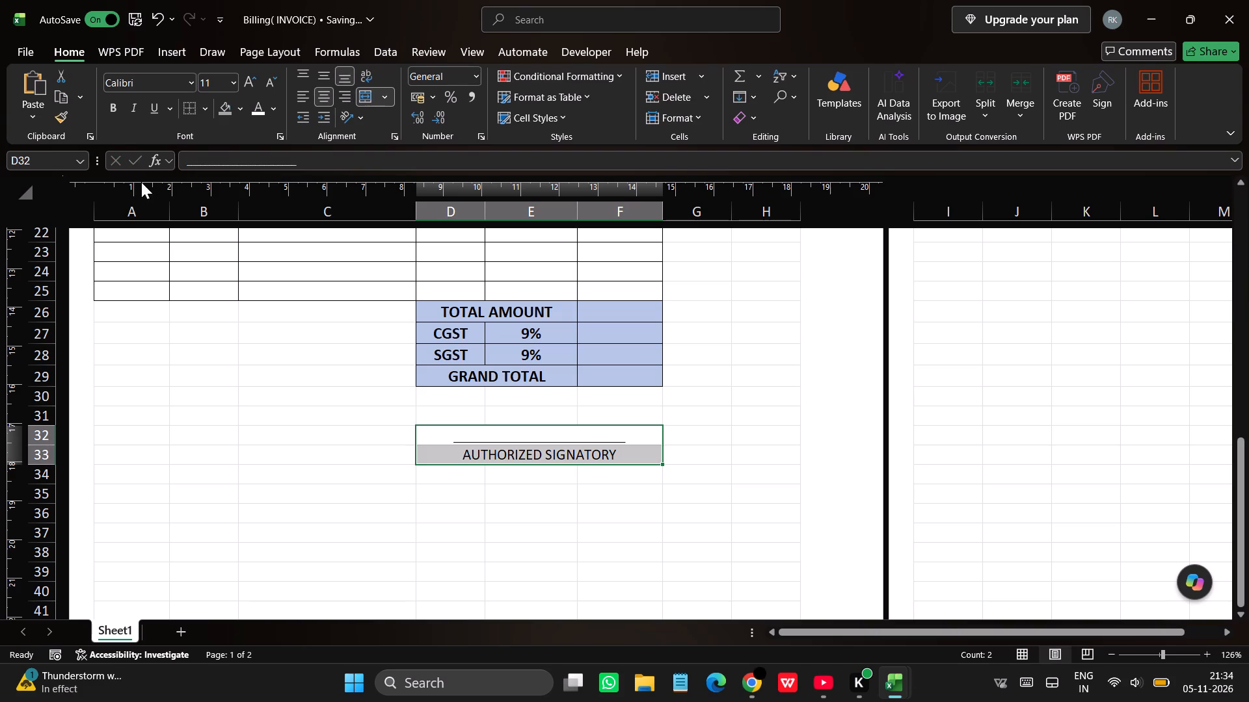
pyautogui.click(115, 110)
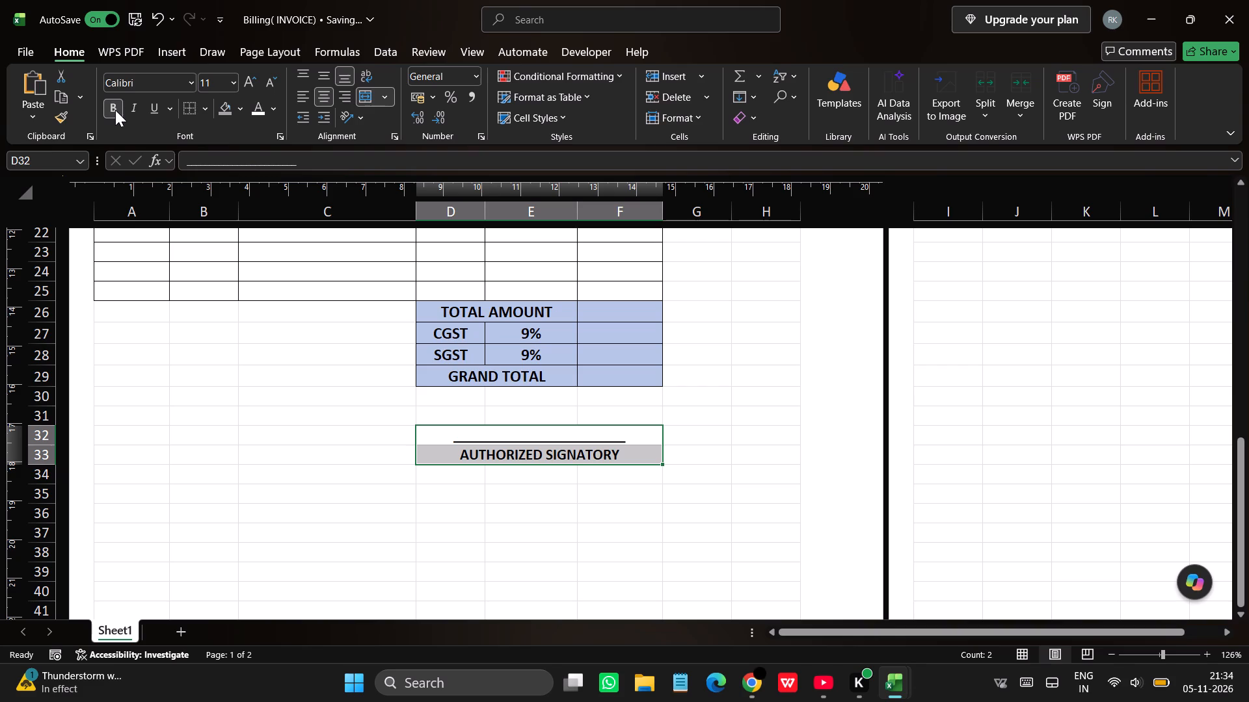
# Examine both pages of the invoice in the print preview and return to the Billing( INVOICE) sheet.
pyautogui.hotkey('ctrl', 'p')
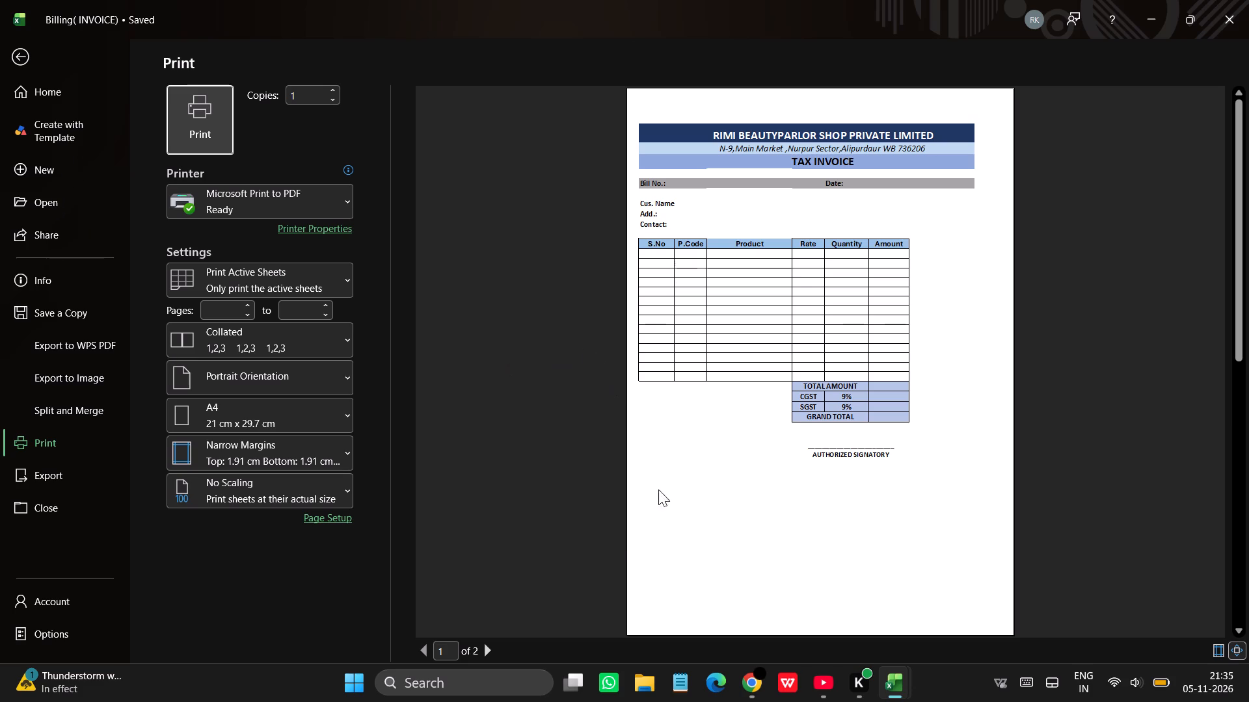
pyautogui.click(811, 515)
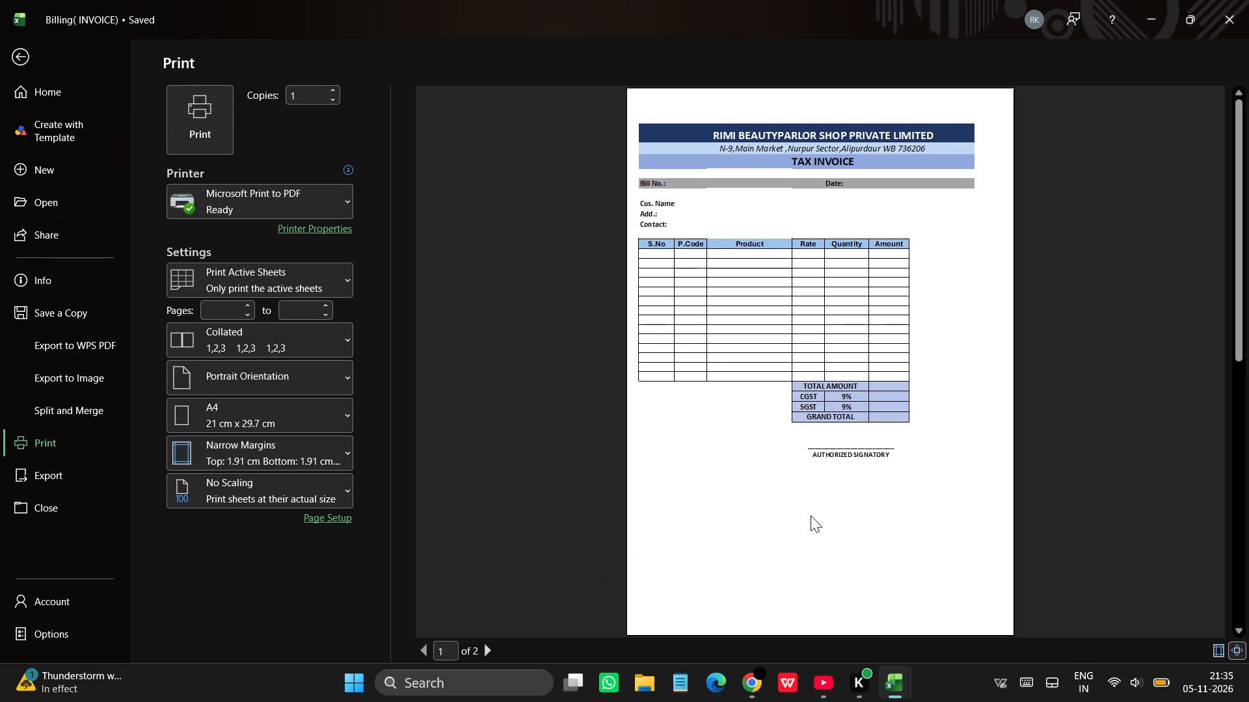
pyautogui.click(811, 515)
pyautogui.hotkey('ctrl', 'p')
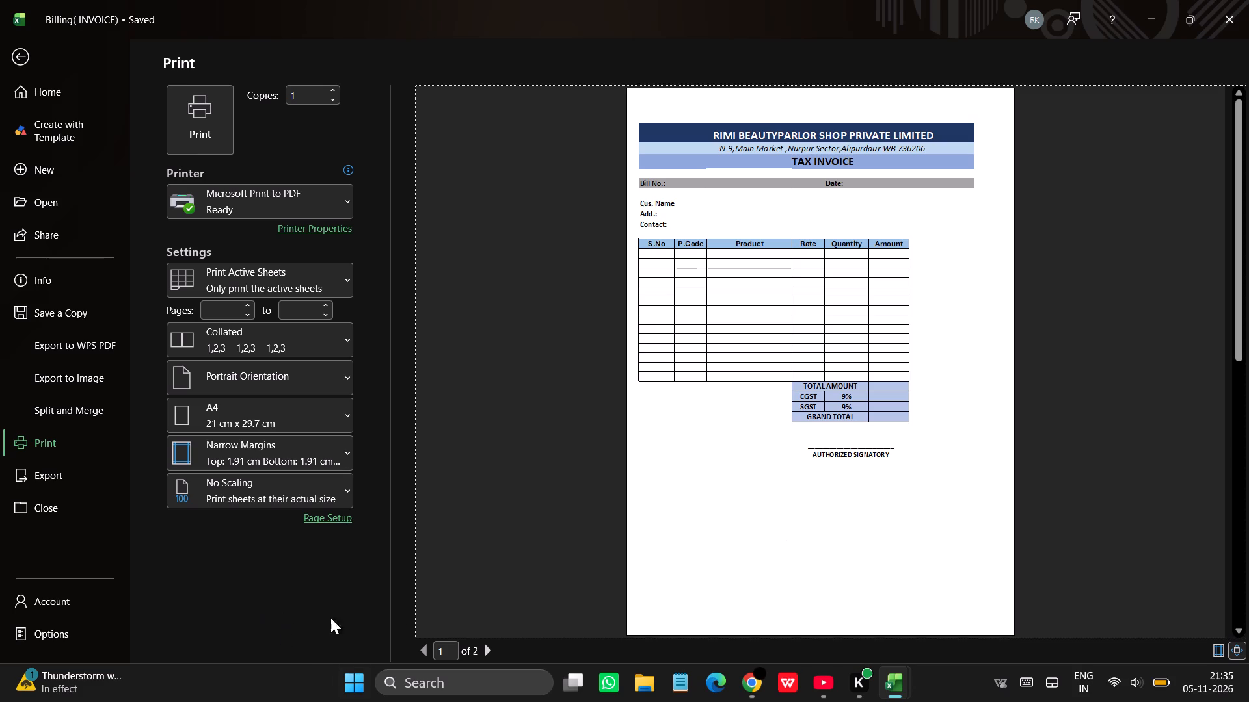
pyautogui.click(421, 653)
pyautogui.click(421, 653)
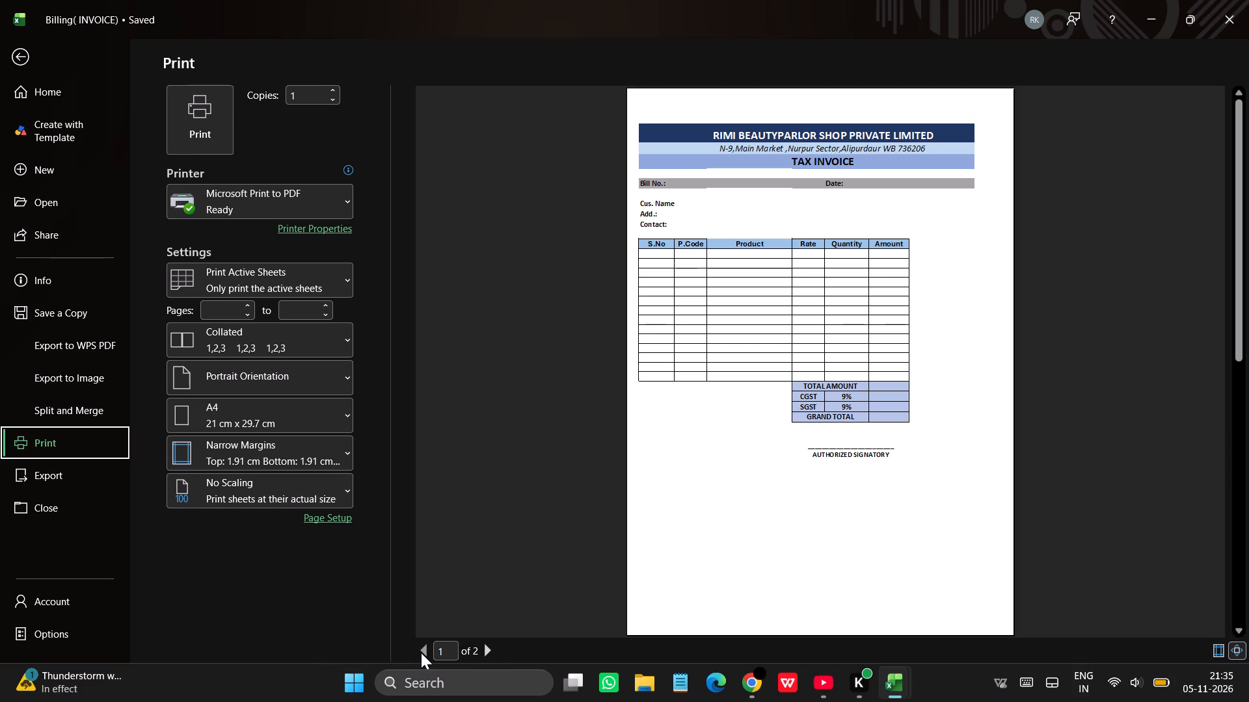
pyautogui.click(489, 653)
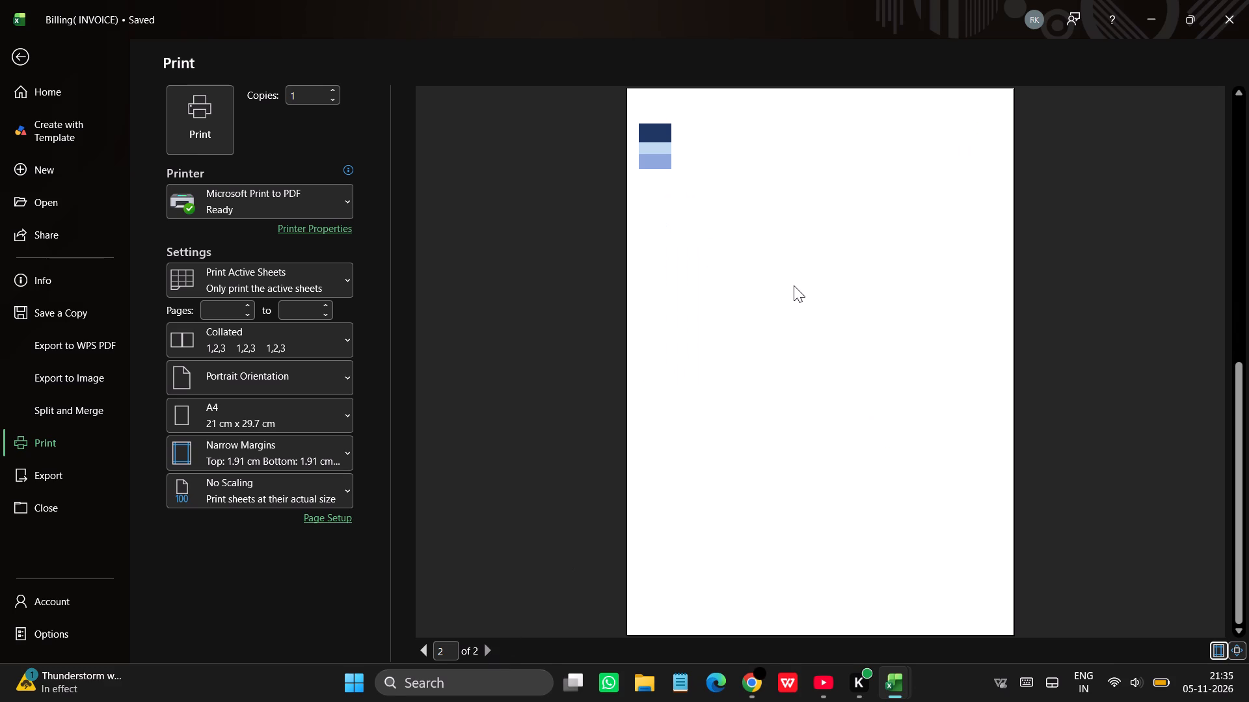
pyautogui.scroll(2, 794, 284)
pyautogui.click(423, 654)
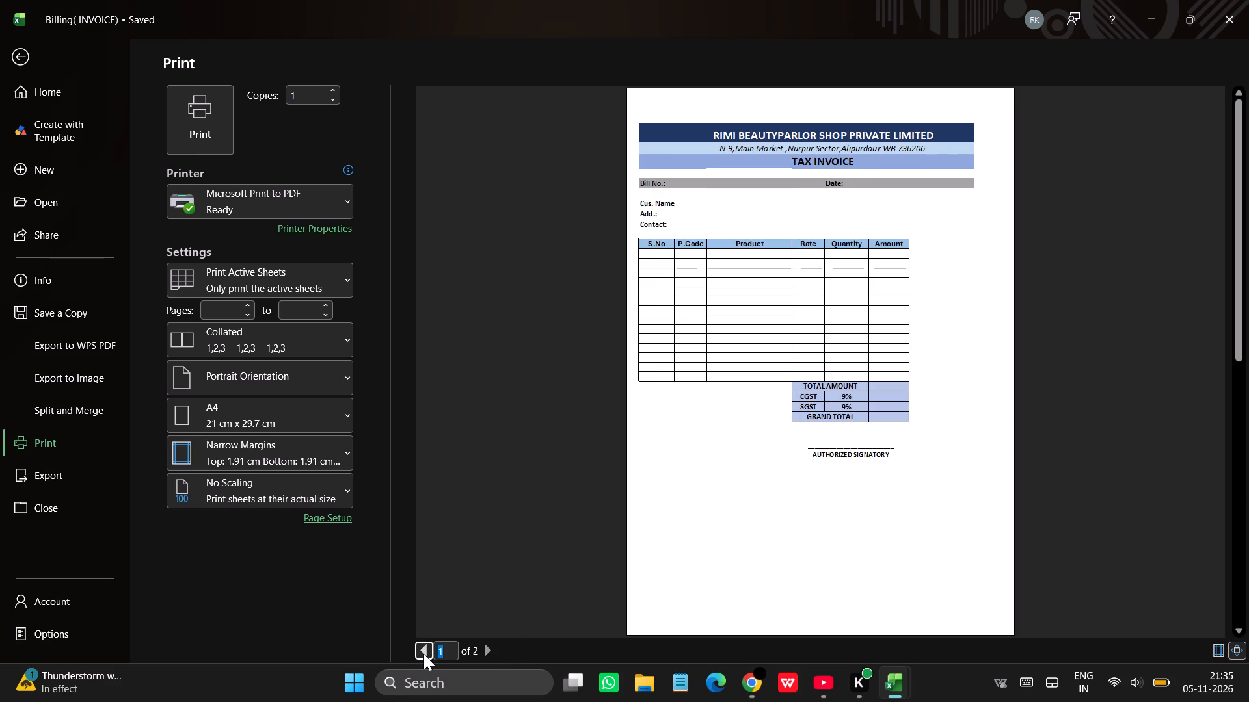
pyautogui.scroll(-4, 818, 474)
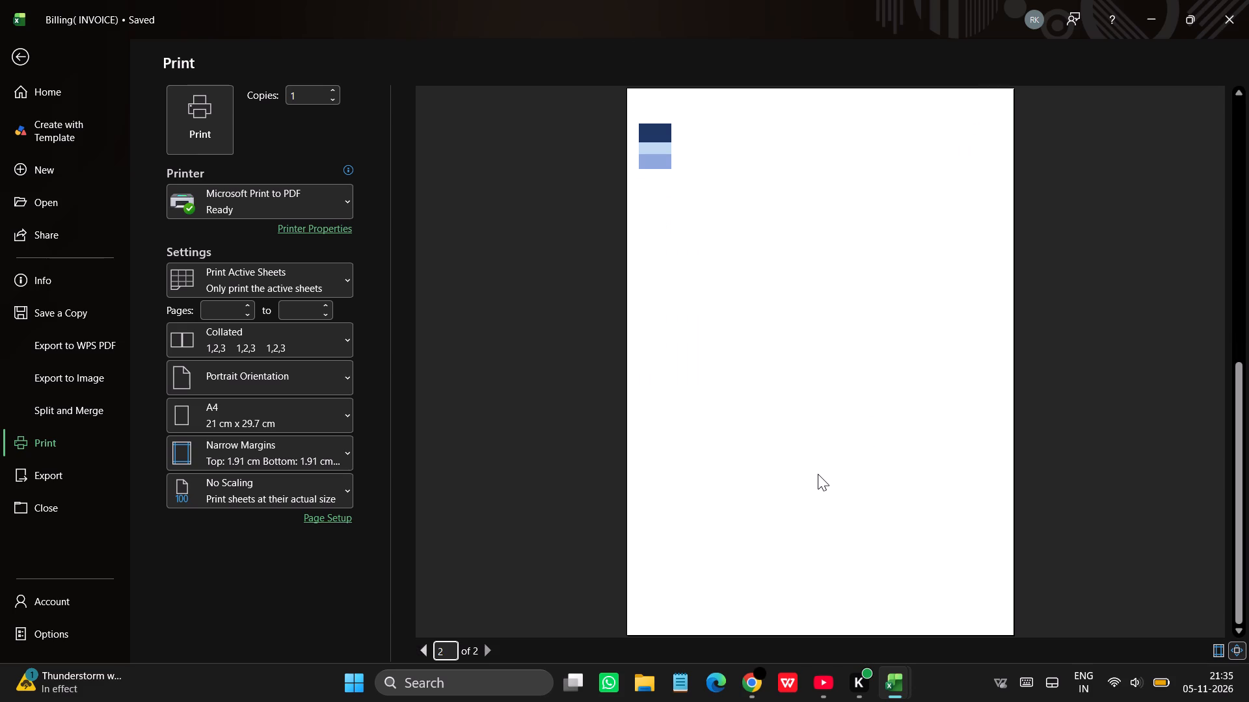
pyautogui.scroll(6, 818, 474)
pyautogui.scroll(20, 818, 474)
pyautogui.scroll(7, 818, 474)
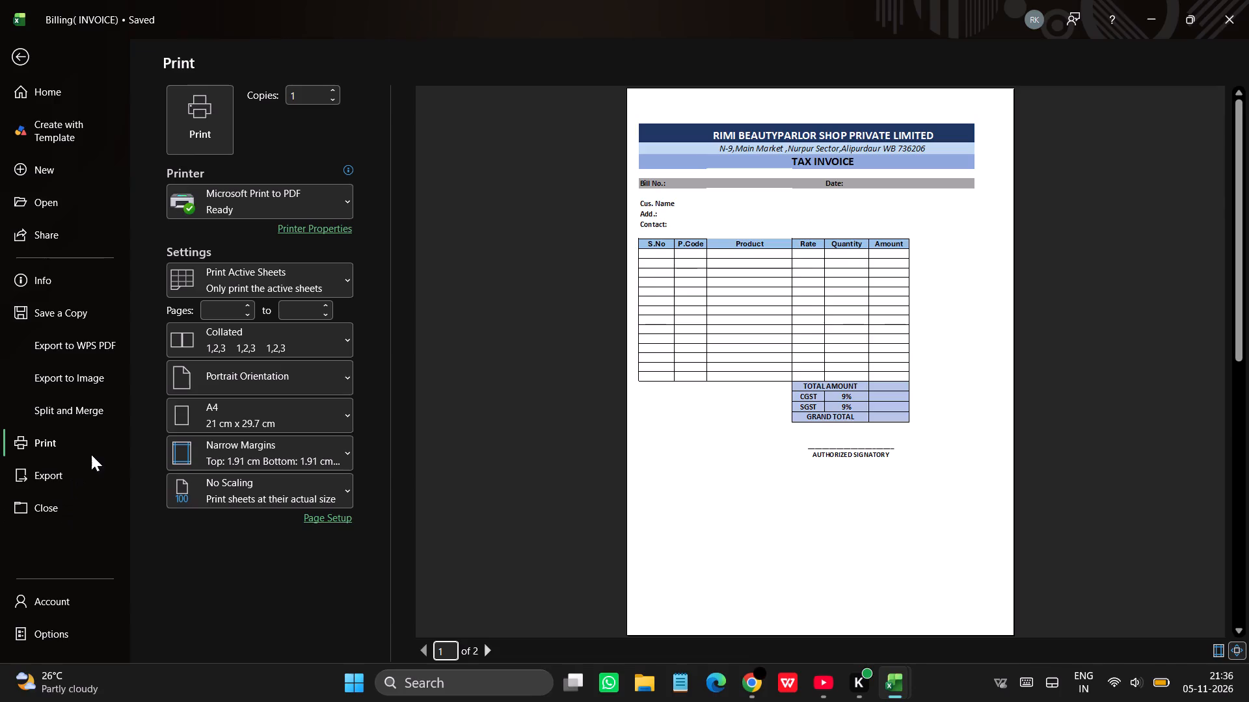
pyautogui.click(71, 198)
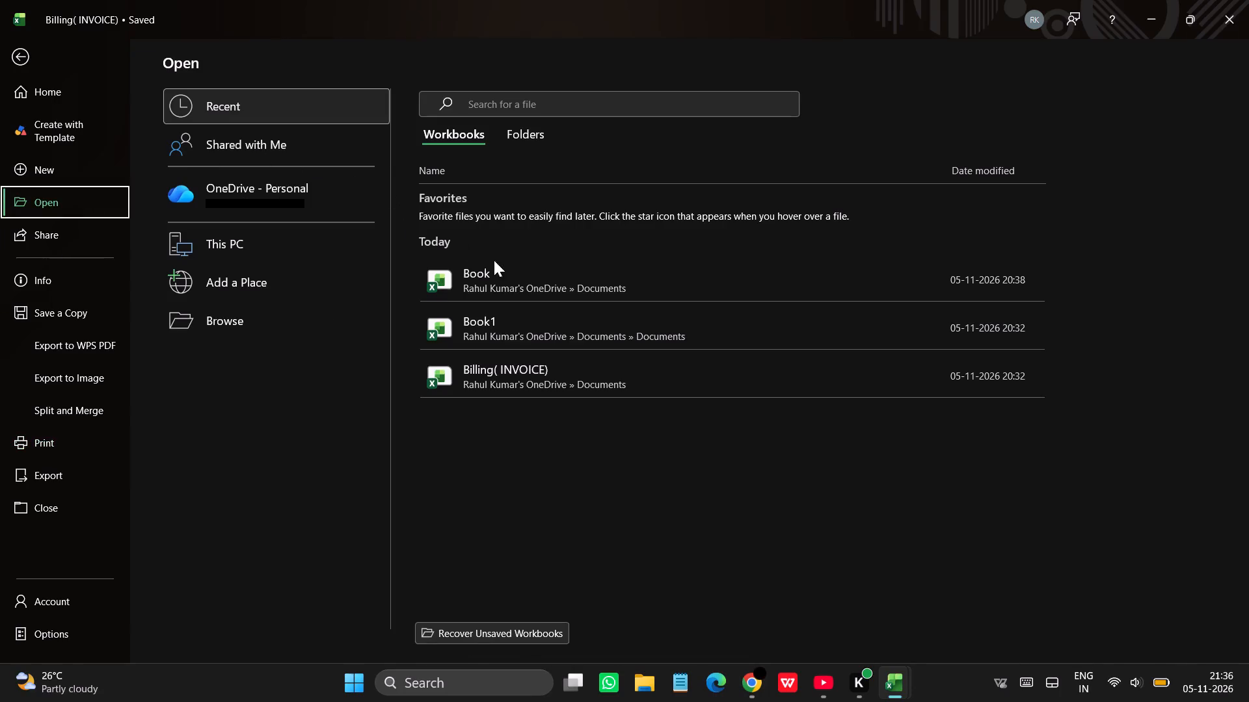
pyautogui.click(482, 368)
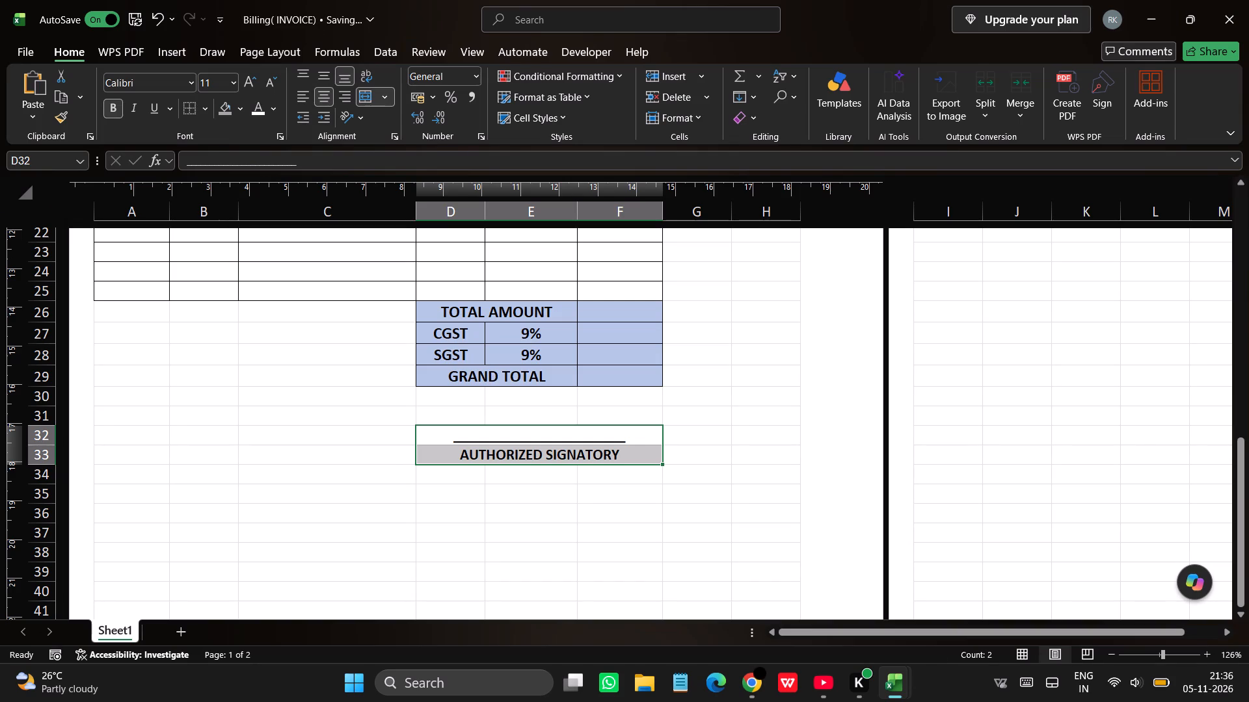
# Set the Scale to Fit width of the invoice sheet to 1 page.
pyautogui.scroll(7, 482, 368)
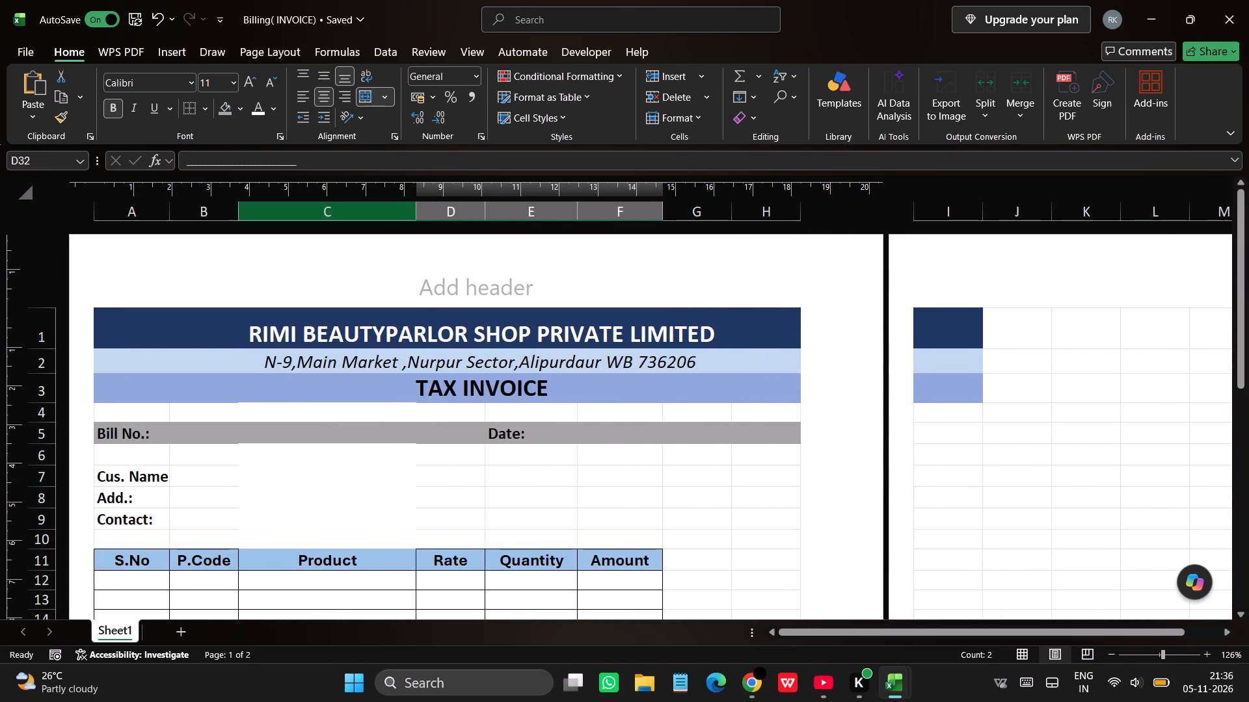
pyautogui.click(264, 52)
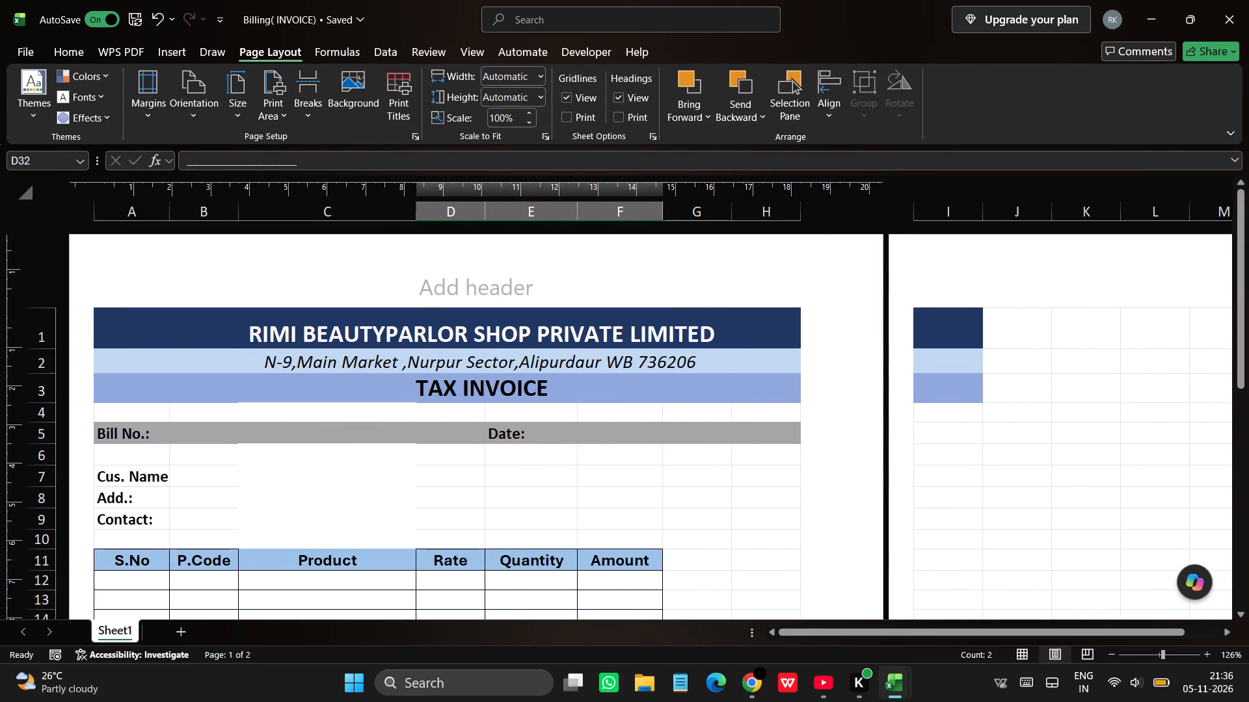
pyautogui.click(537, 71)
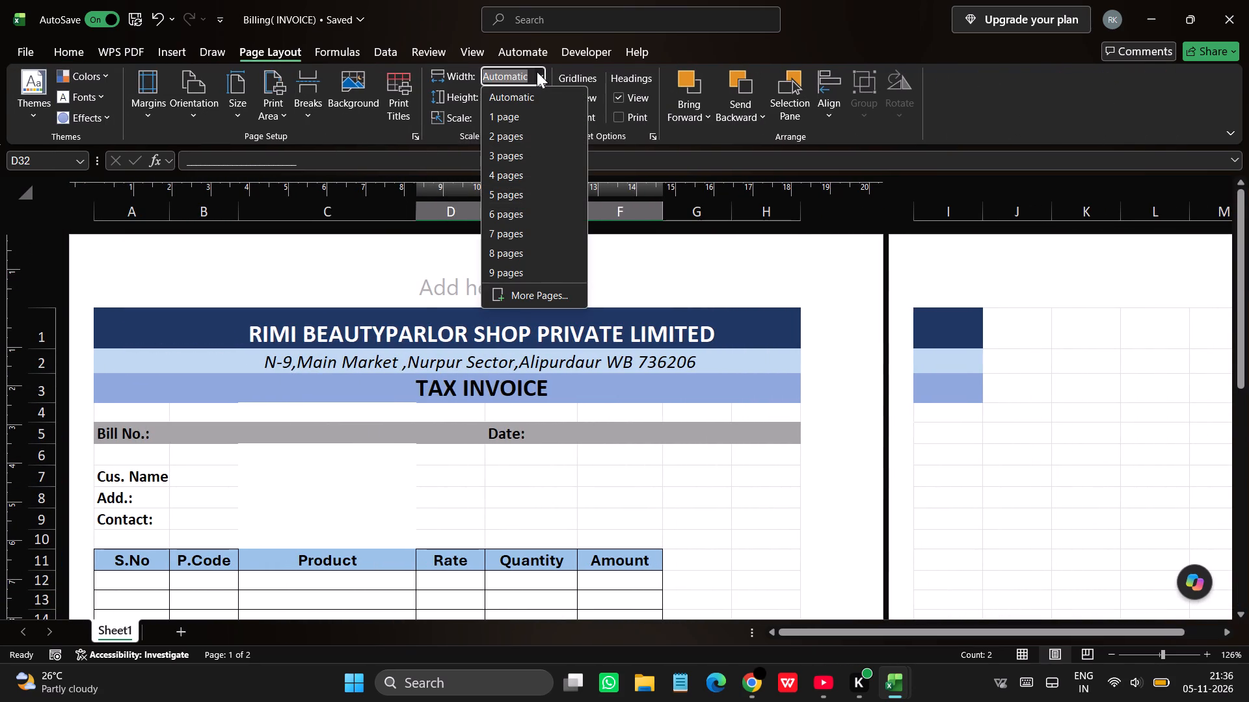
pyautogui.click(524, 119)
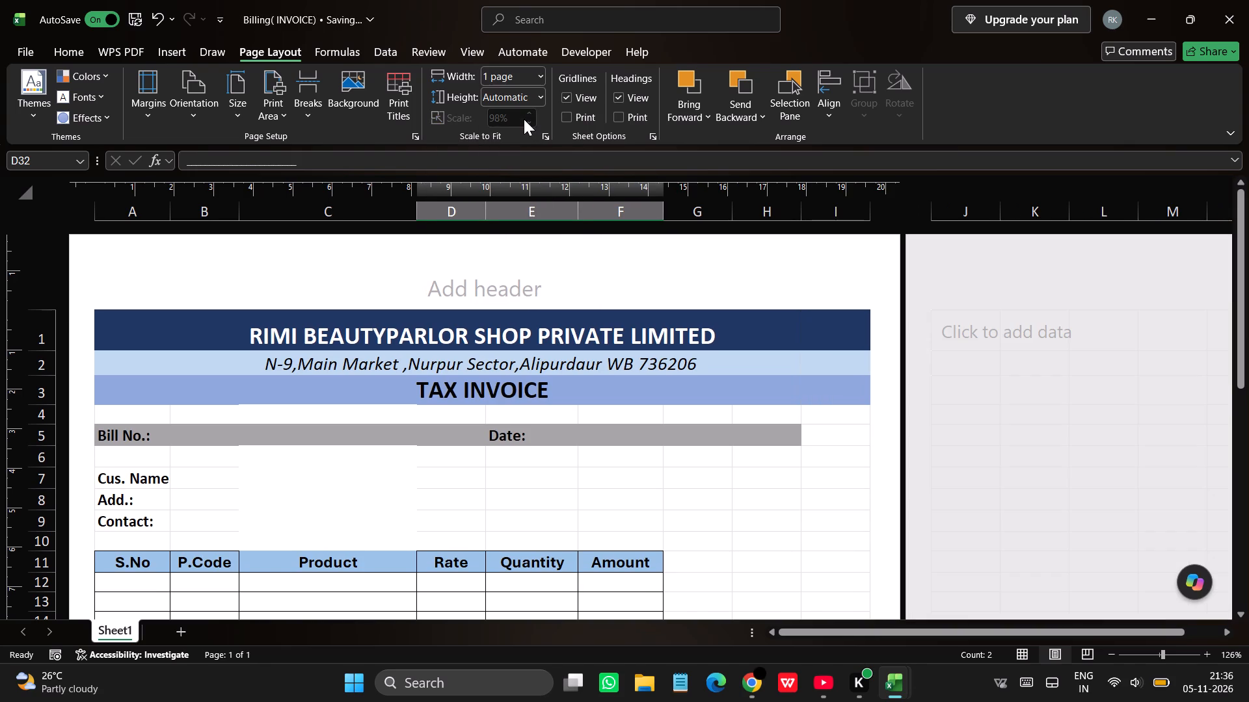
# Check the invoice's page layout in the print preview.
pyautogui.hotkey('ctrl', 'p')
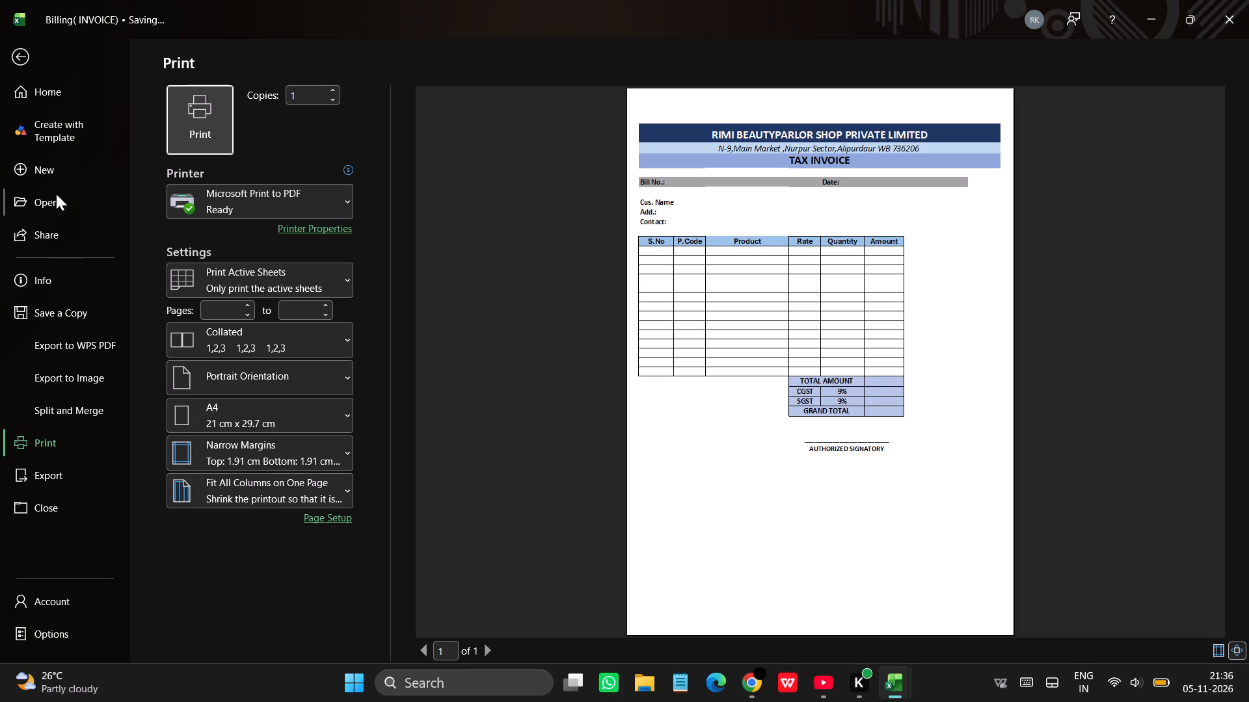
# Leave the print preview and look over the invoice sheet from its header down to the authorized signatory block.
pyautogui.click(21, 55)
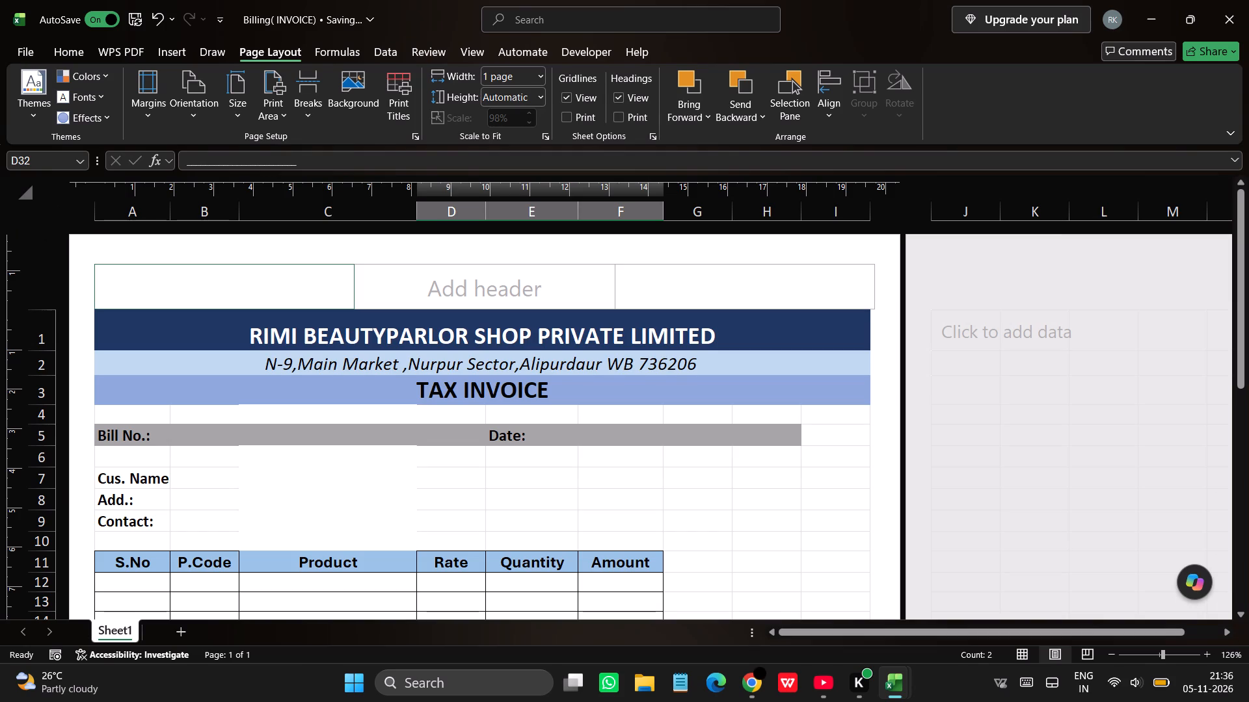
pyautogui.scroll(-6, 479, 457)
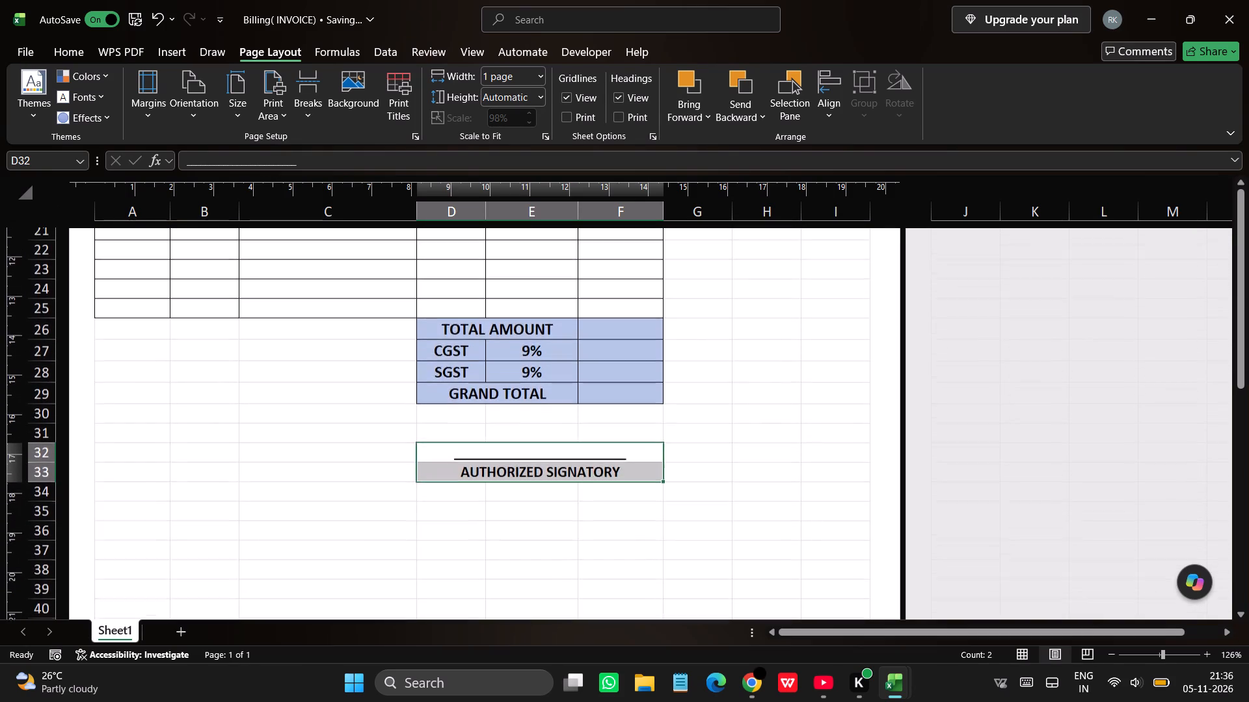
pyautogui.scroll(3, 479, 457)
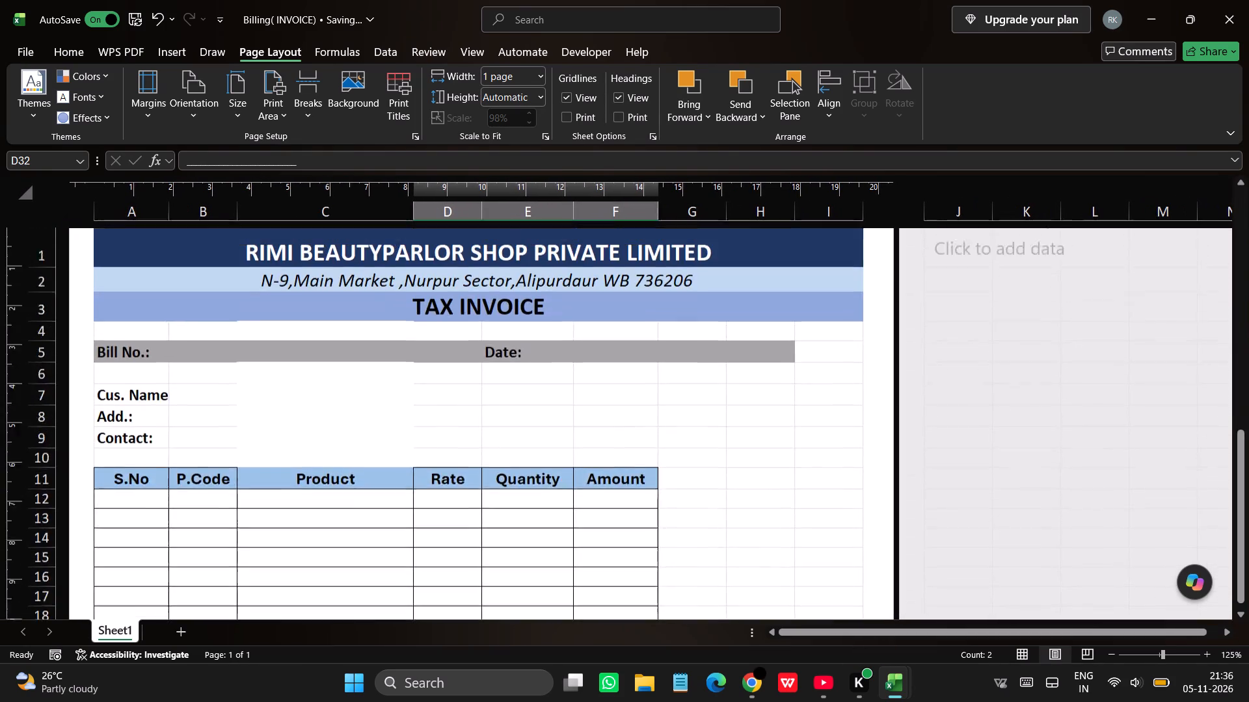
pyautogui.scroll(-1, 479, 457)
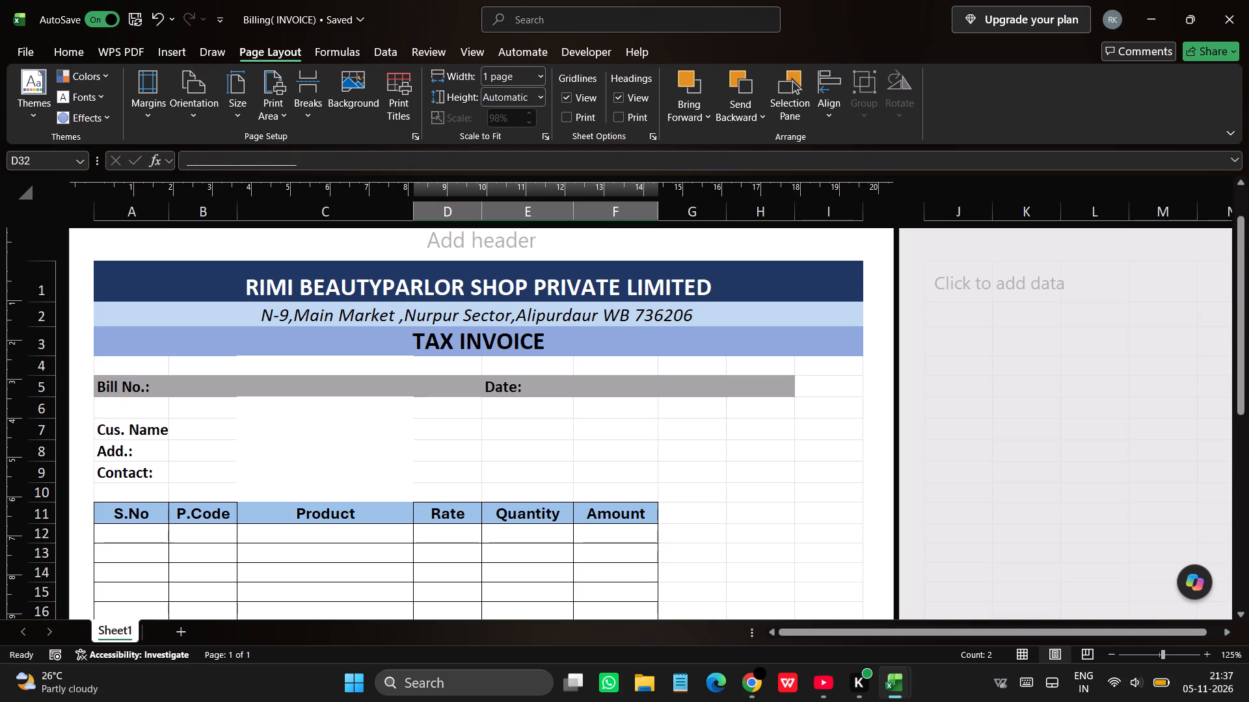
pyautogui.scroll(-1, 466, 432)
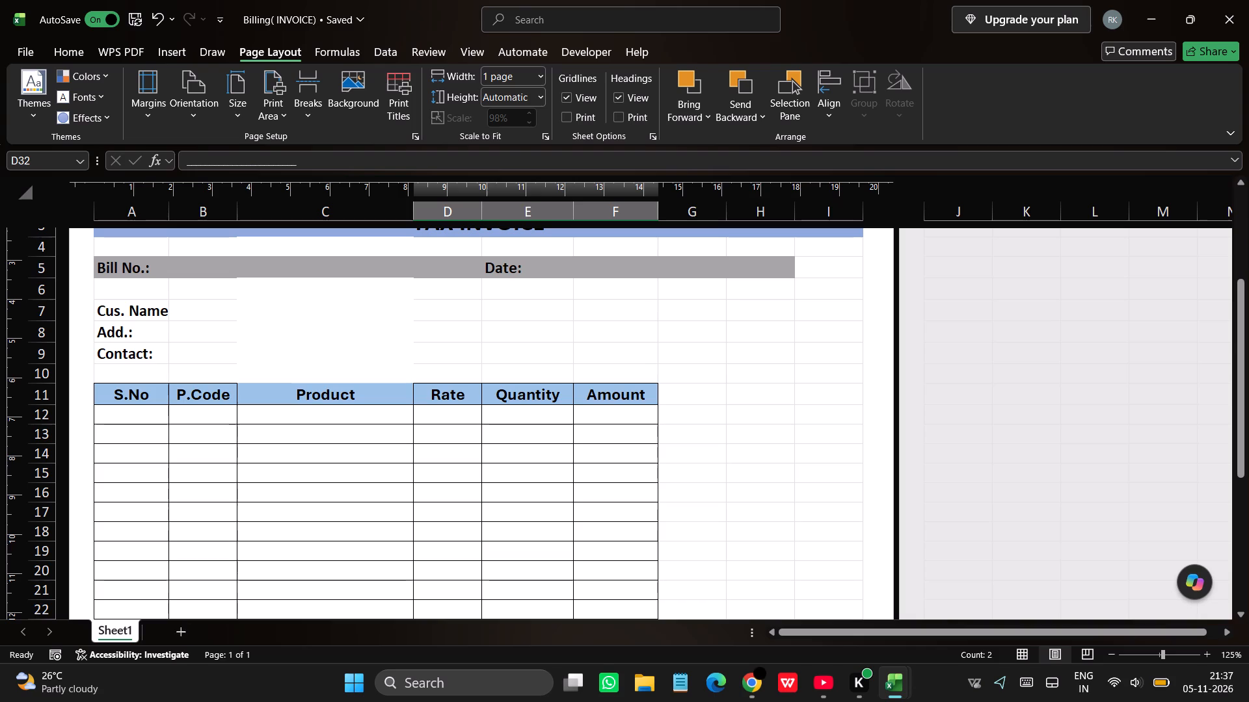
# Rename the invoice worksheet Sheet1 as Bill Entry.
pyautogui.doubleClick(127, 632)
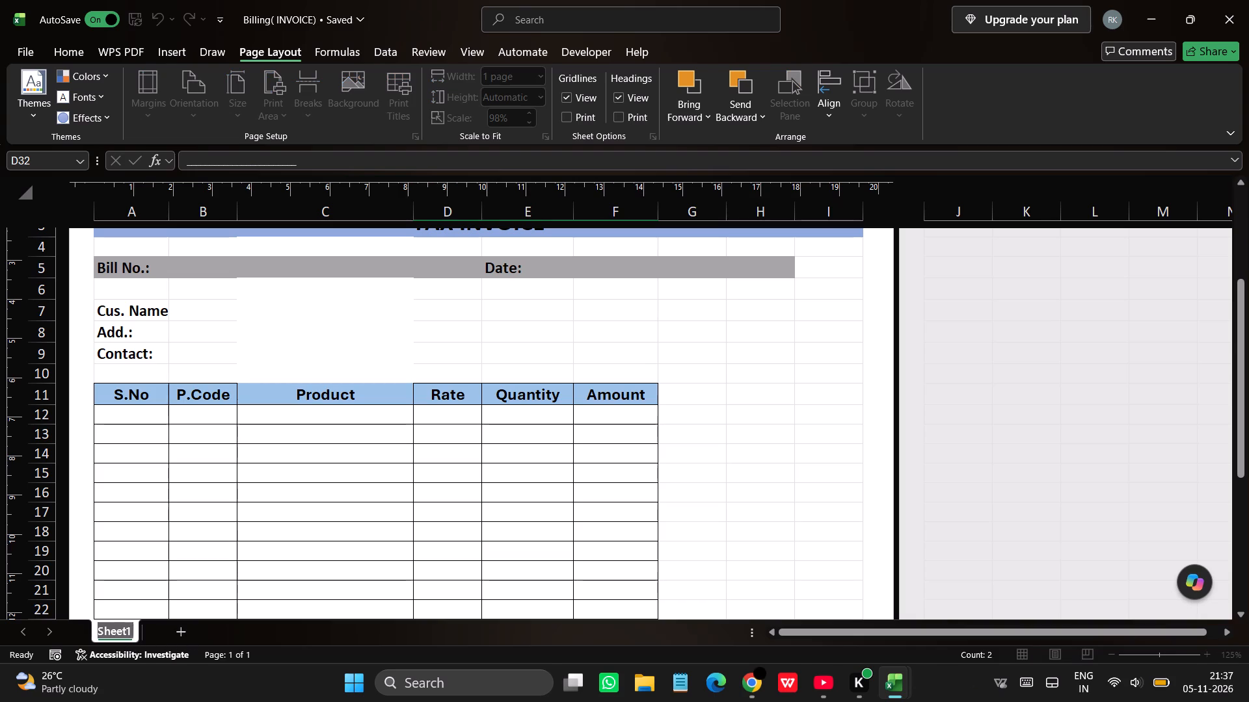
pyautogui.press('BackSpace')
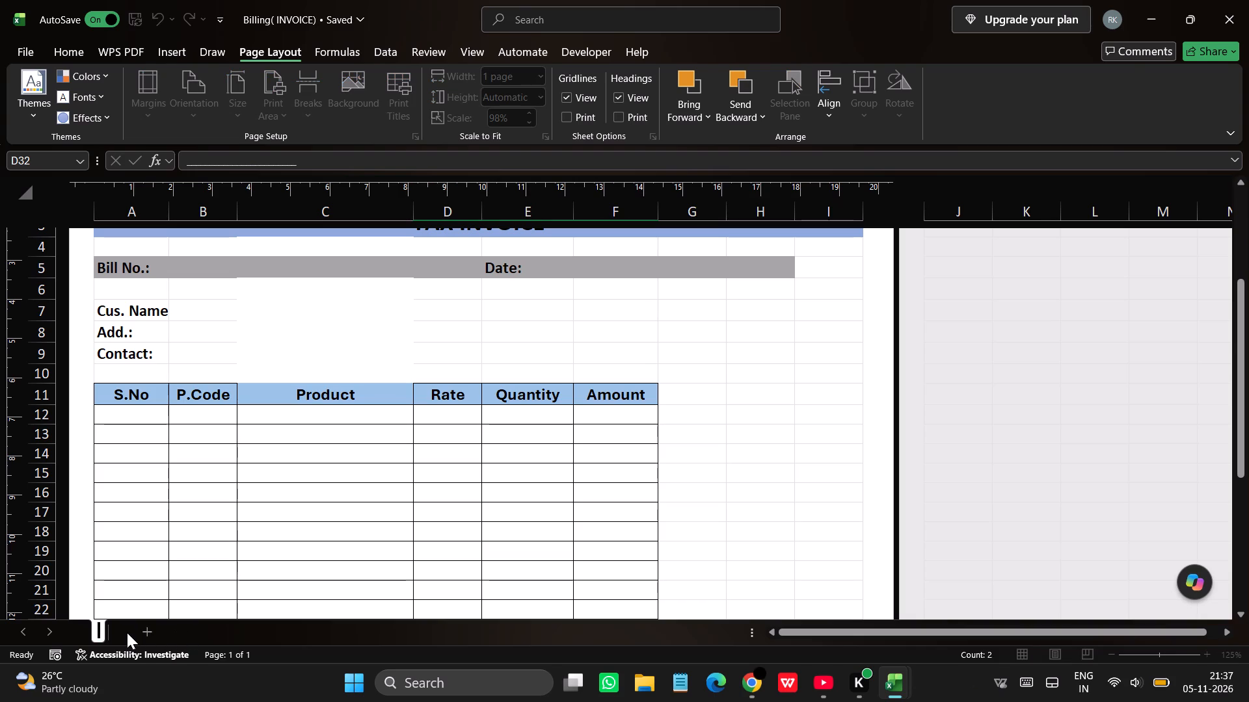
pyautogui.press('b')
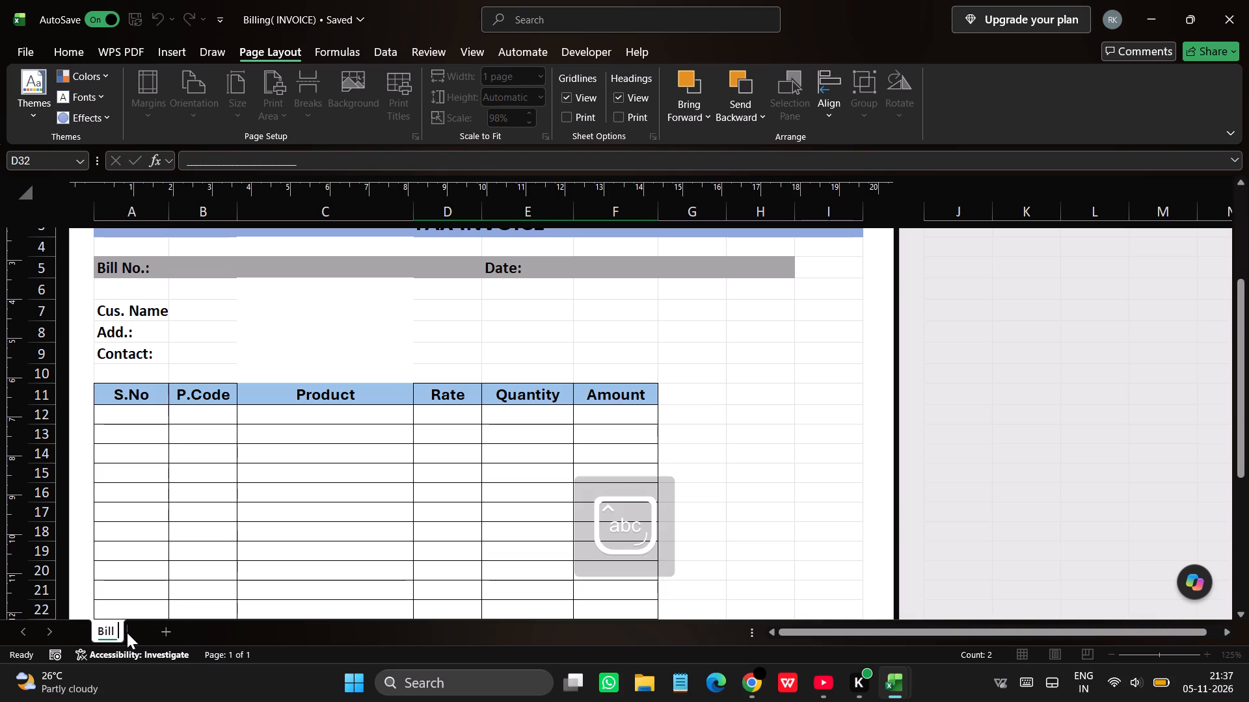
pyautogui.press('e')
pyautogui.write('ntry')
# Add a new blank worksheet after the Bill Entry sheet.
pyautogui.click(193, 634)
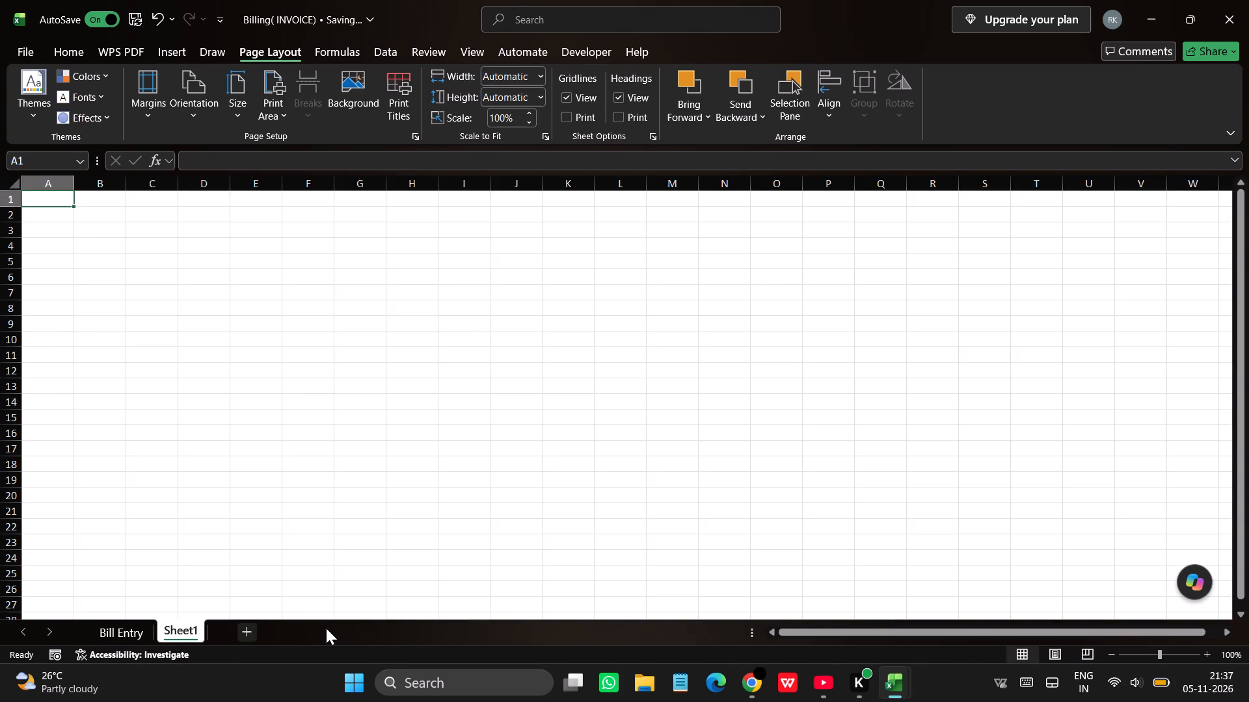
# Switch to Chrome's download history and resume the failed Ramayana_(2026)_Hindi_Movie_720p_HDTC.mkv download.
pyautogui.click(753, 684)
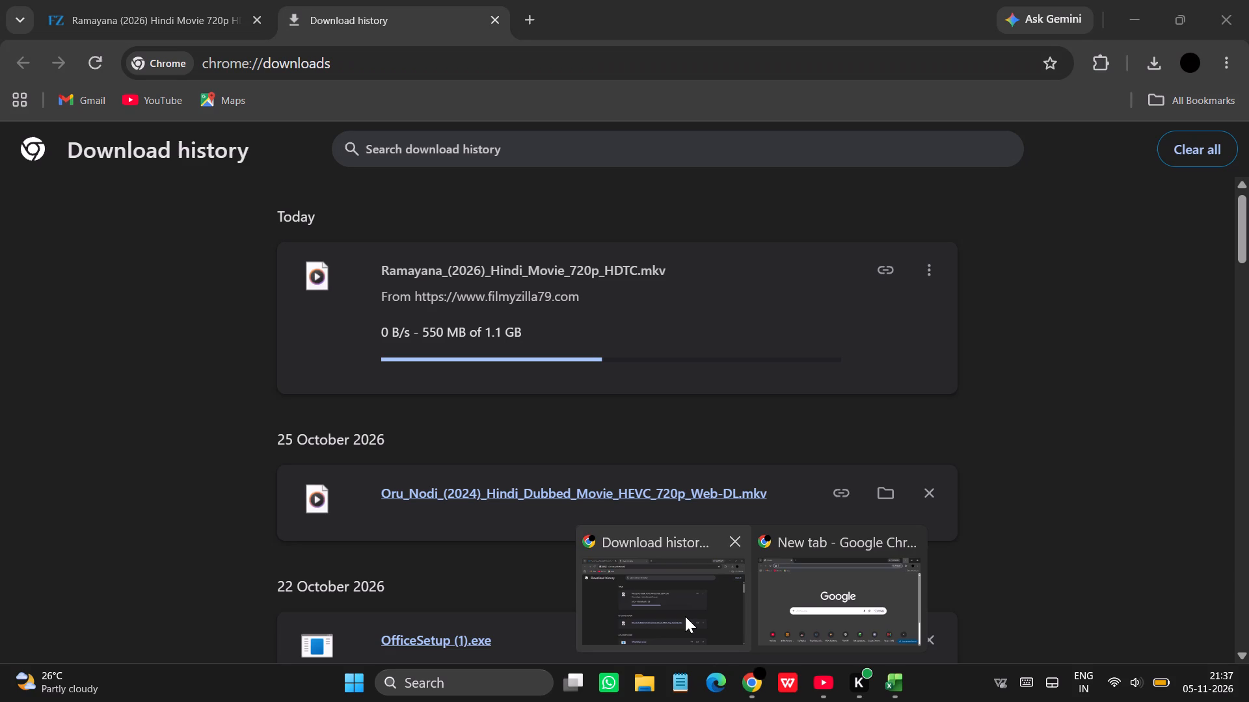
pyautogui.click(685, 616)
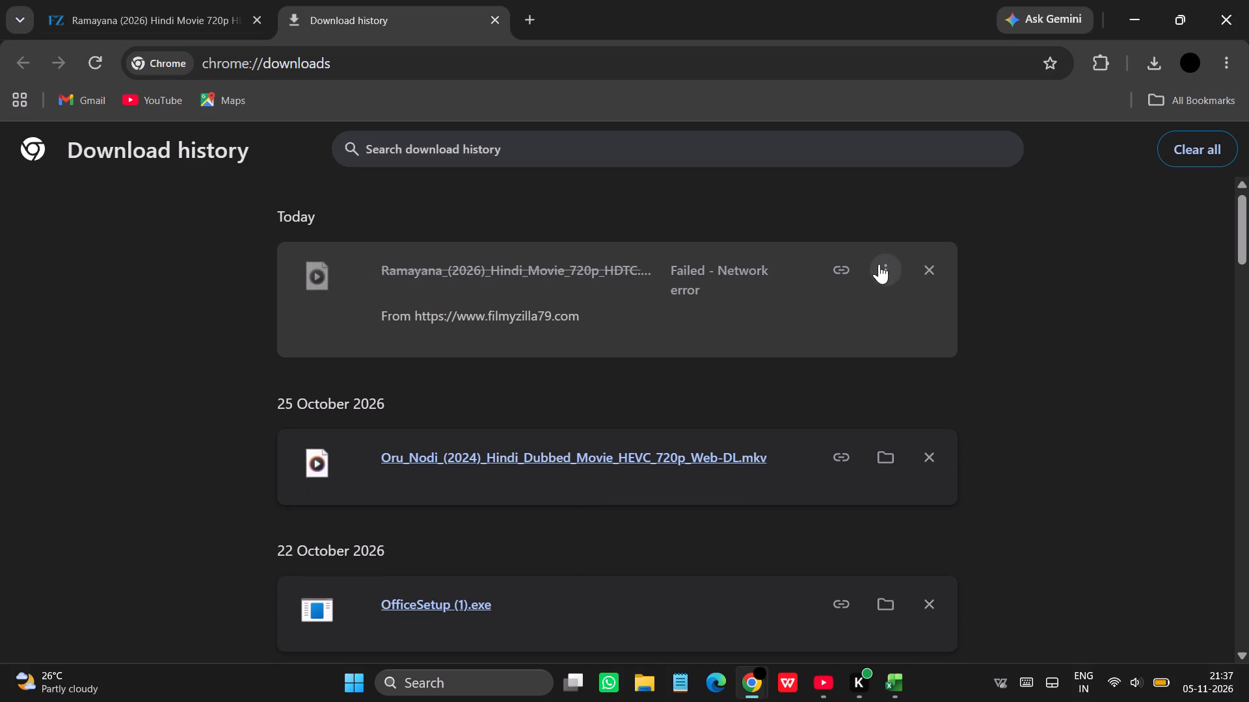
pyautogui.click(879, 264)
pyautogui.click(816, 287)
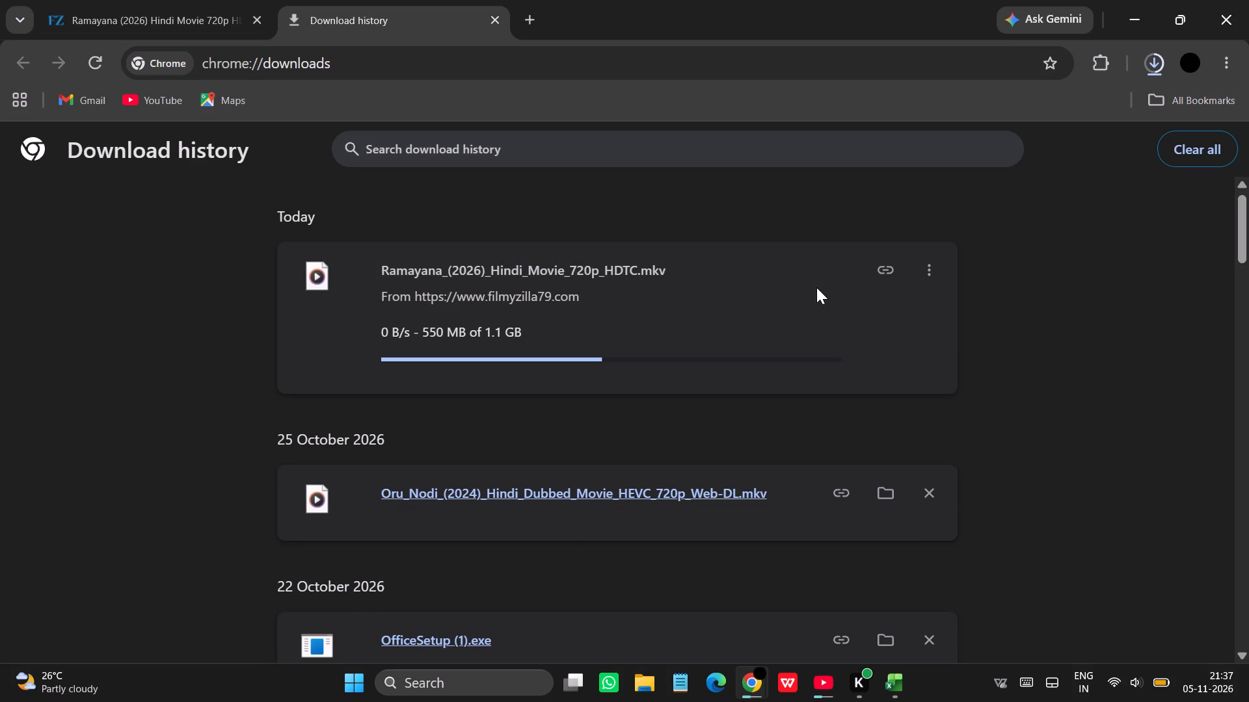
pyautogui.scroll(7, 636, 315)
# Pause and cancel the Ramayana_(2026)_Hindi_Movie_720p_HDTC.mkv download, copying its download link before cancelling.
pyautogui.click(919, 274)
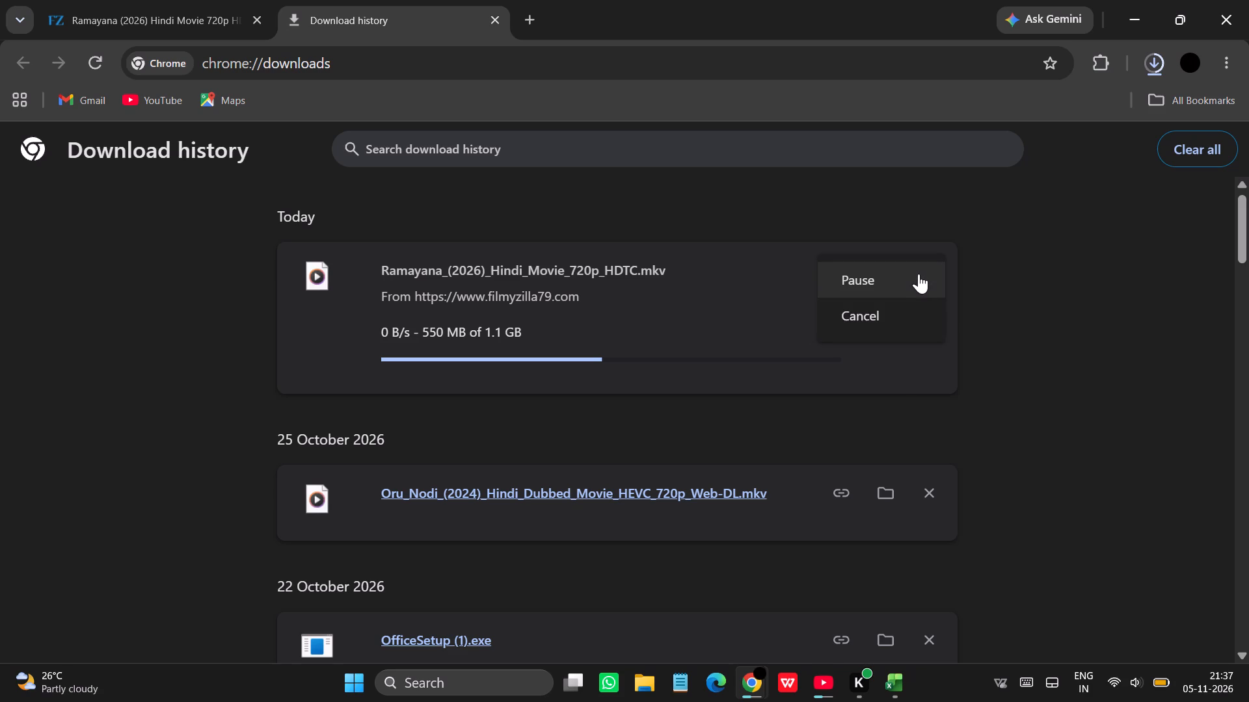
pyautogui.click(900, 274)
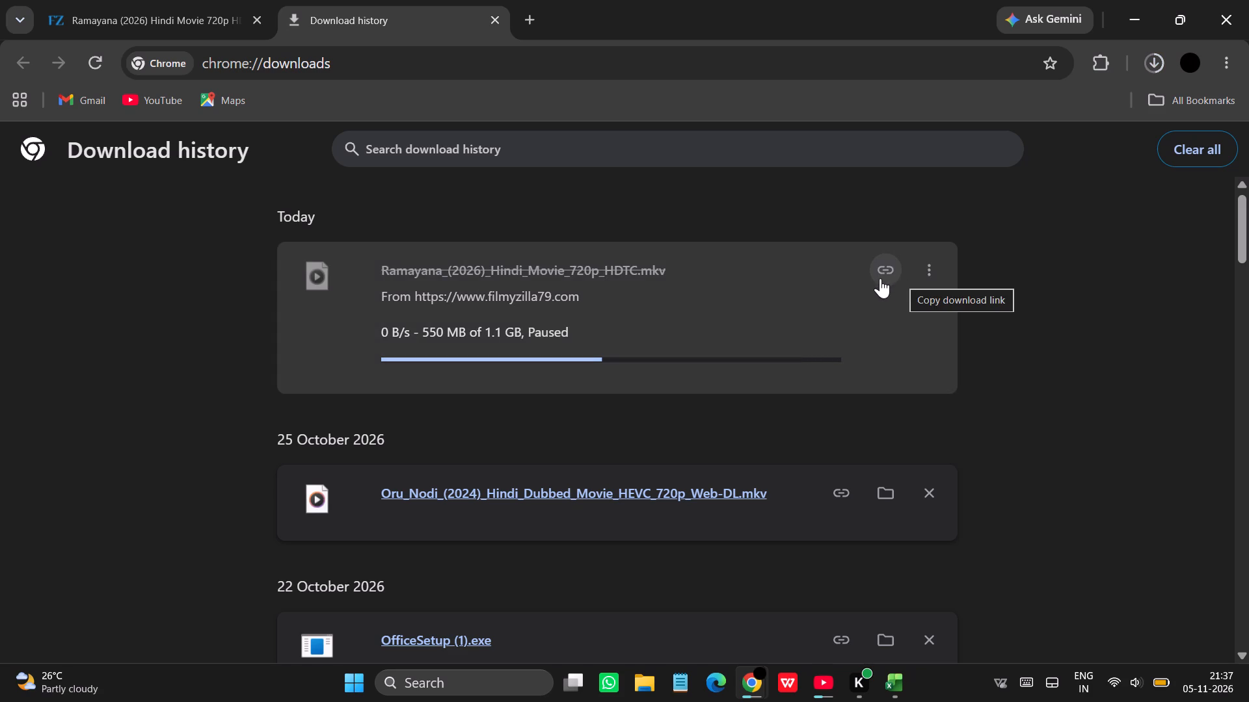
pyautogui.click(928, 272)
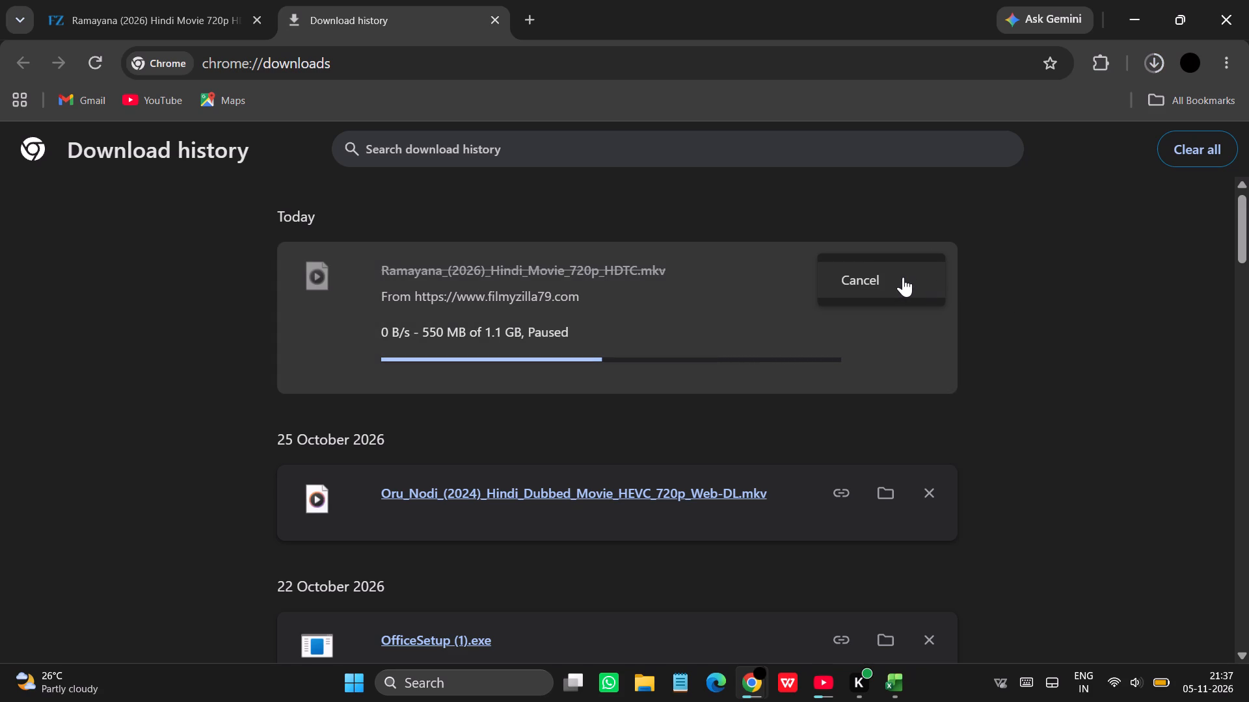
pyautogui.click(749, 344)
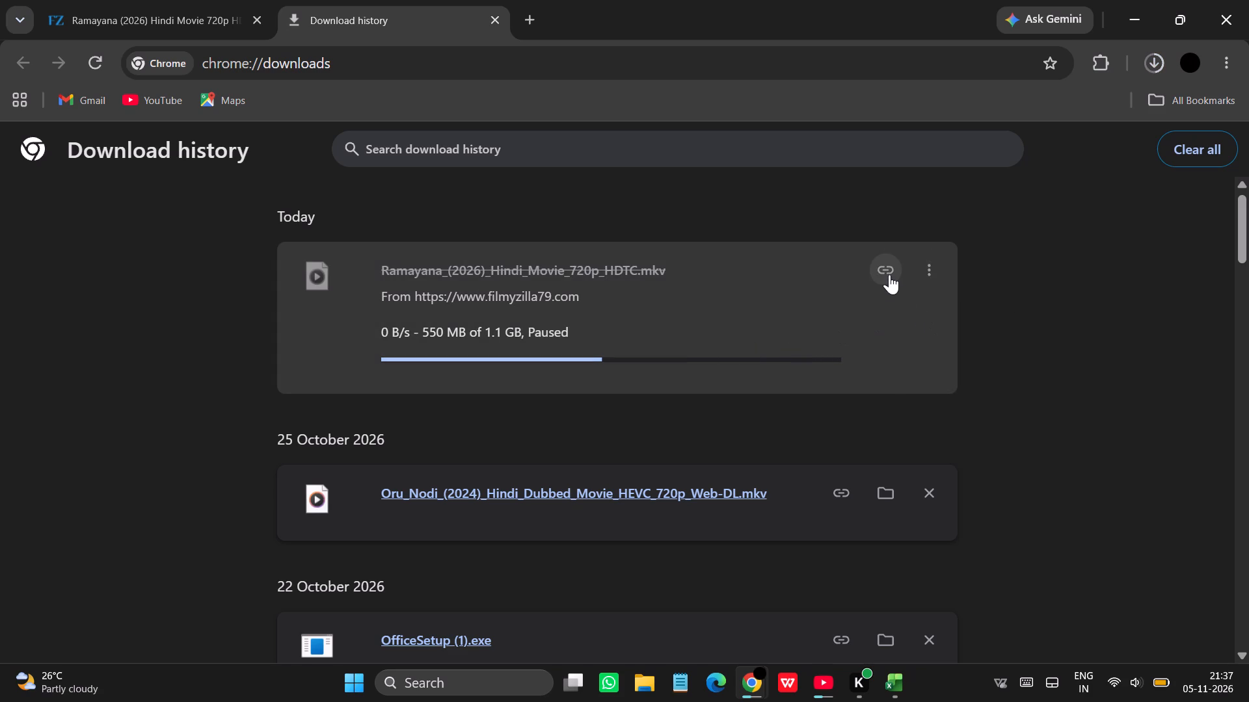
pyautogui.click(888, 272)
pyautogui.click(935, 271)
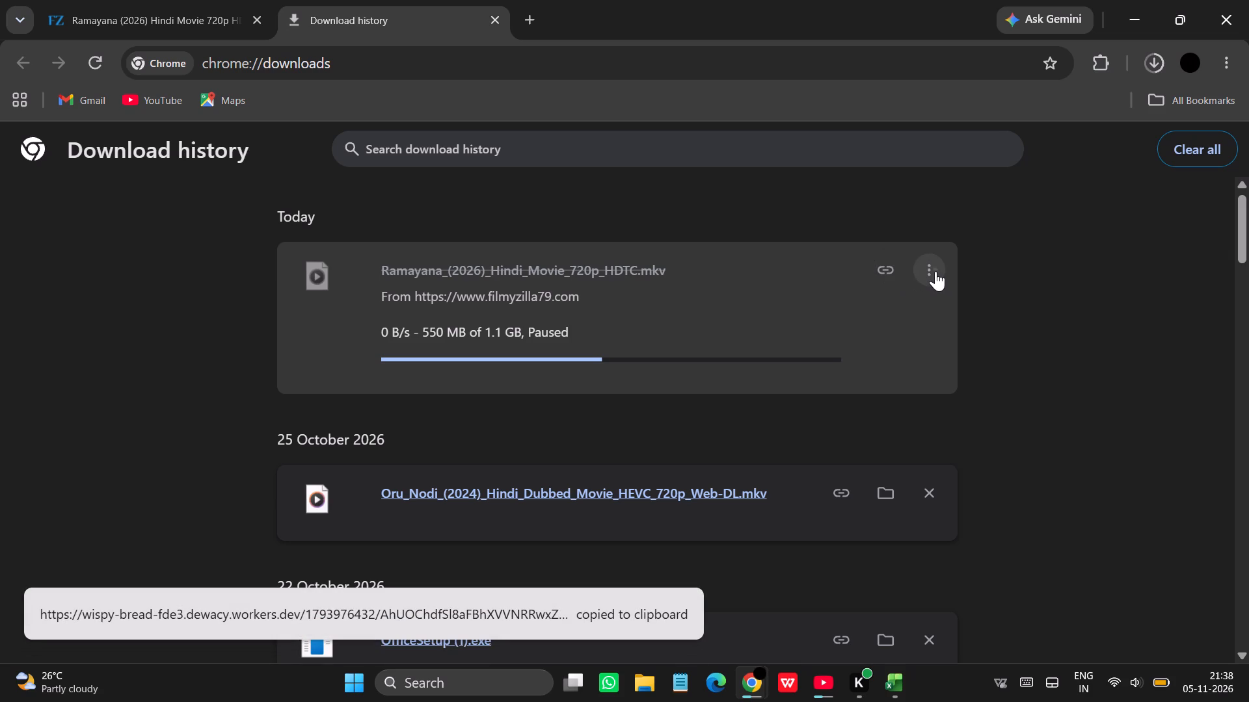
pyautogui.click(898, 279)
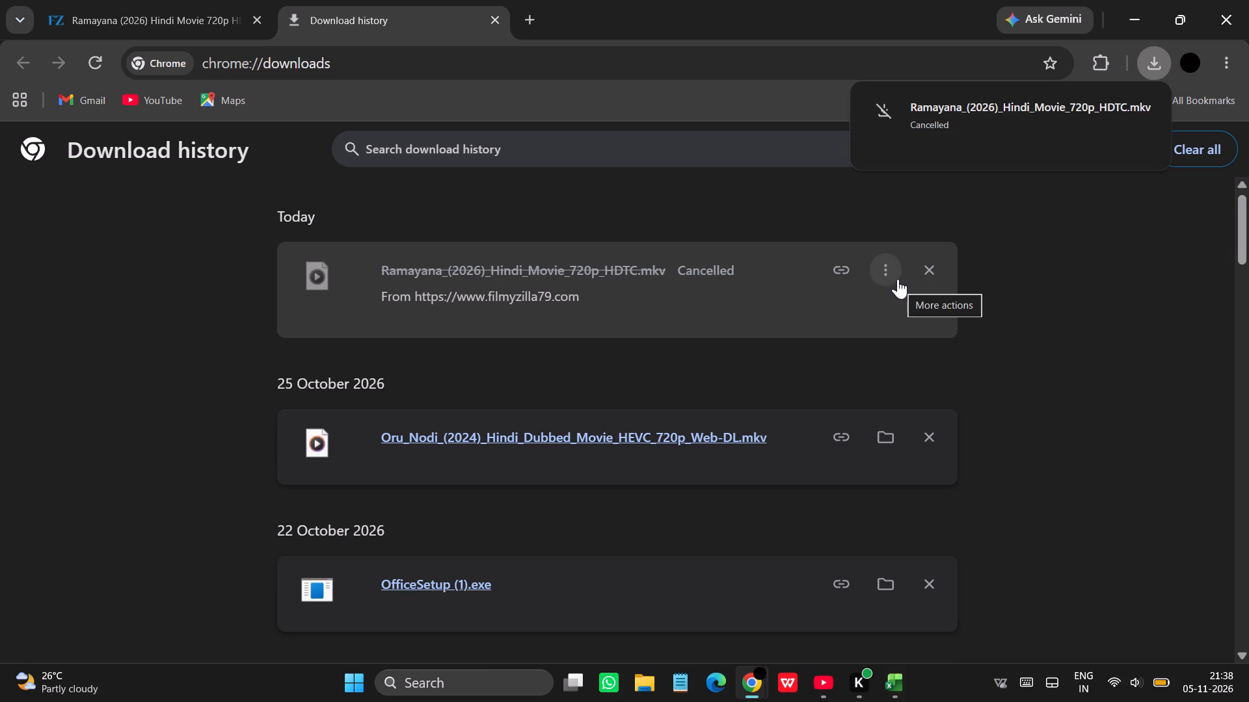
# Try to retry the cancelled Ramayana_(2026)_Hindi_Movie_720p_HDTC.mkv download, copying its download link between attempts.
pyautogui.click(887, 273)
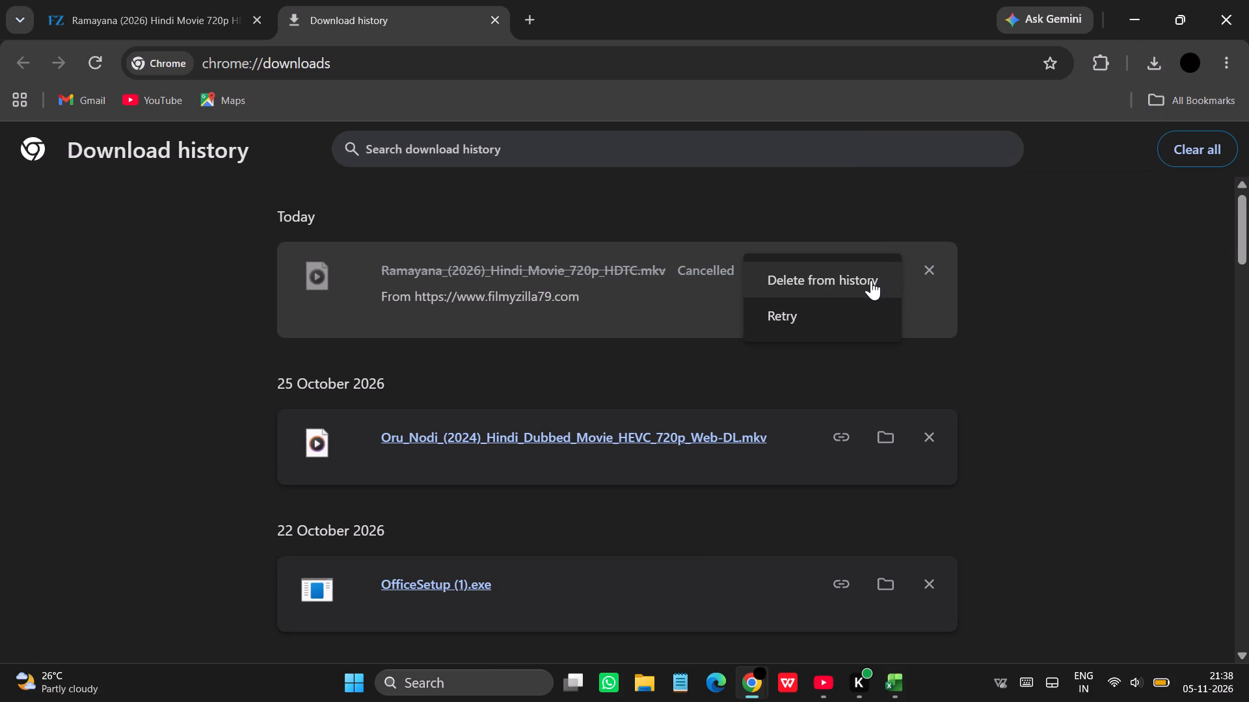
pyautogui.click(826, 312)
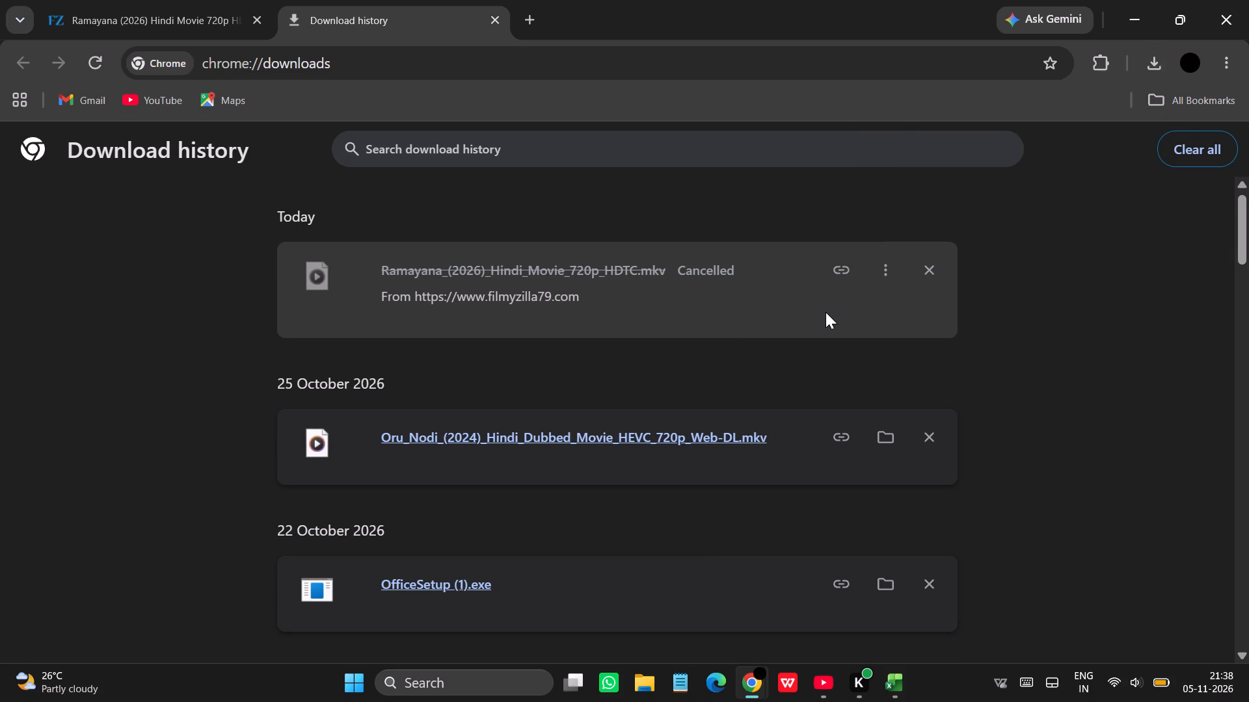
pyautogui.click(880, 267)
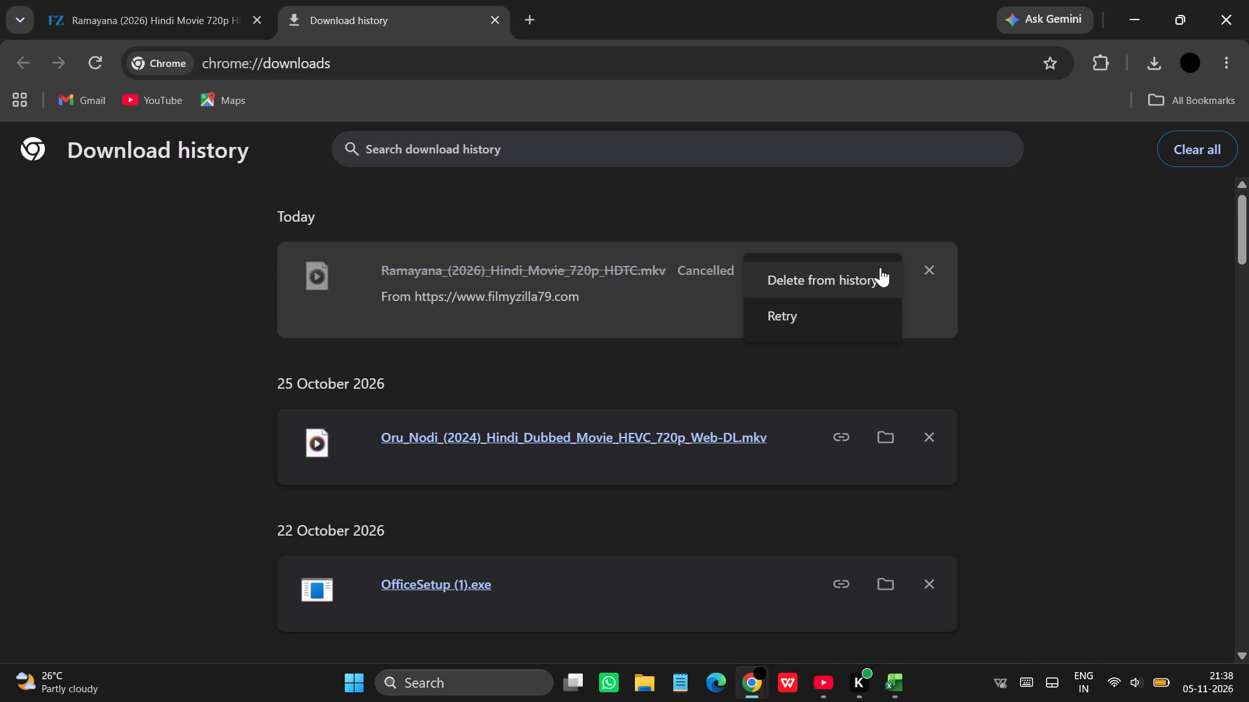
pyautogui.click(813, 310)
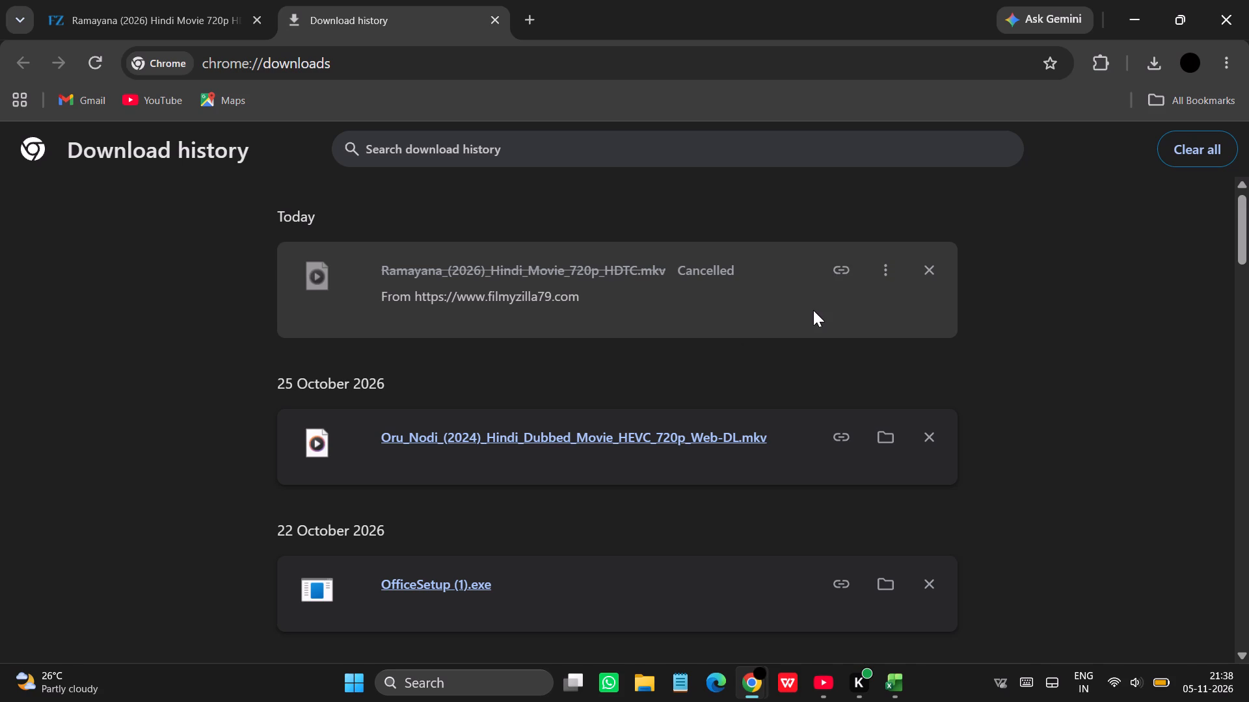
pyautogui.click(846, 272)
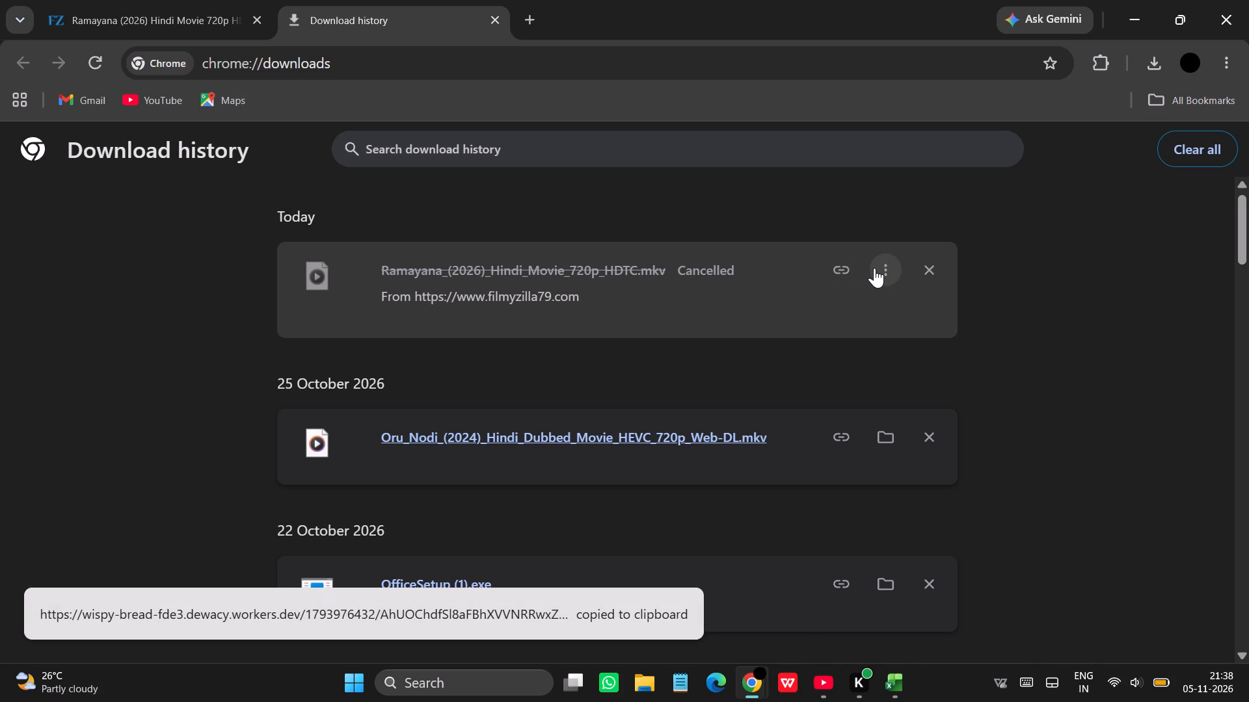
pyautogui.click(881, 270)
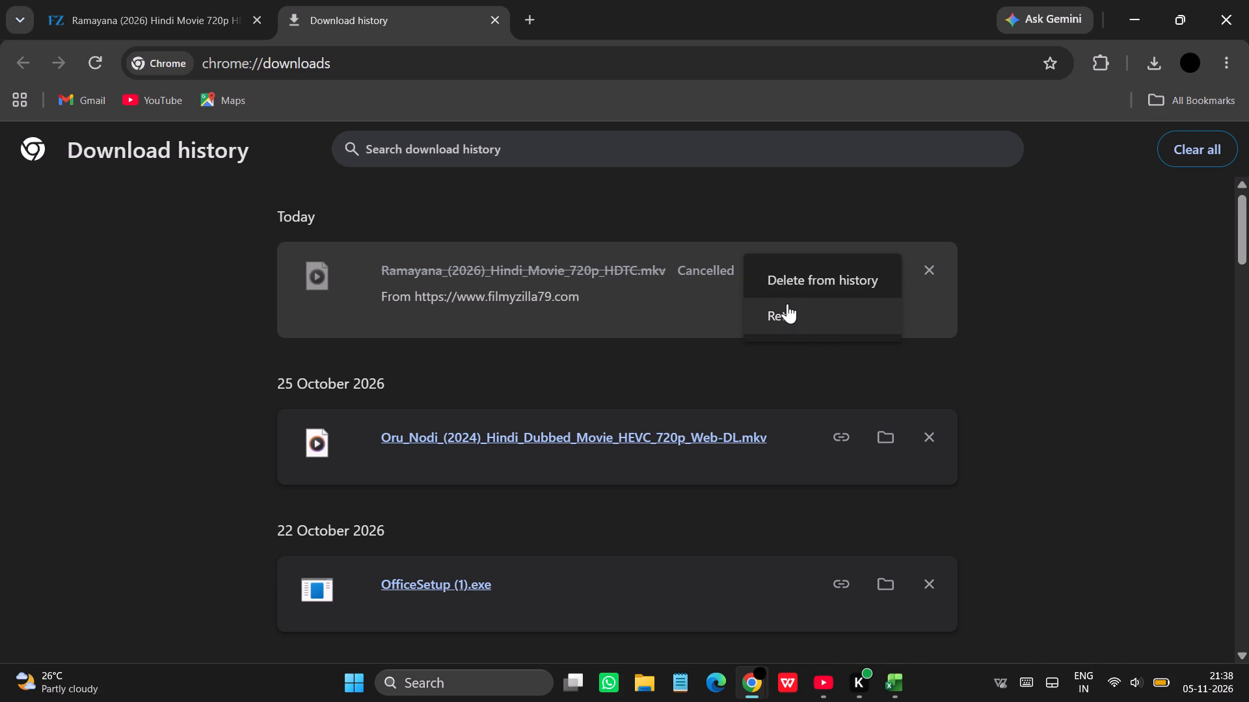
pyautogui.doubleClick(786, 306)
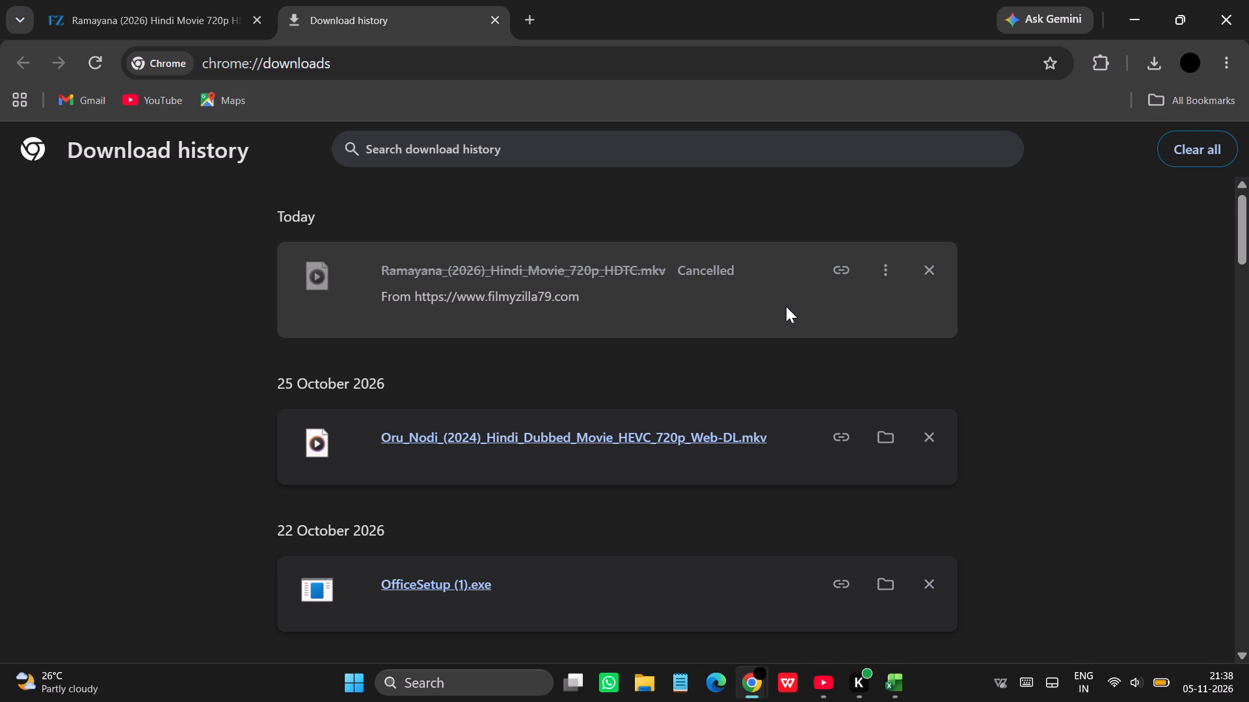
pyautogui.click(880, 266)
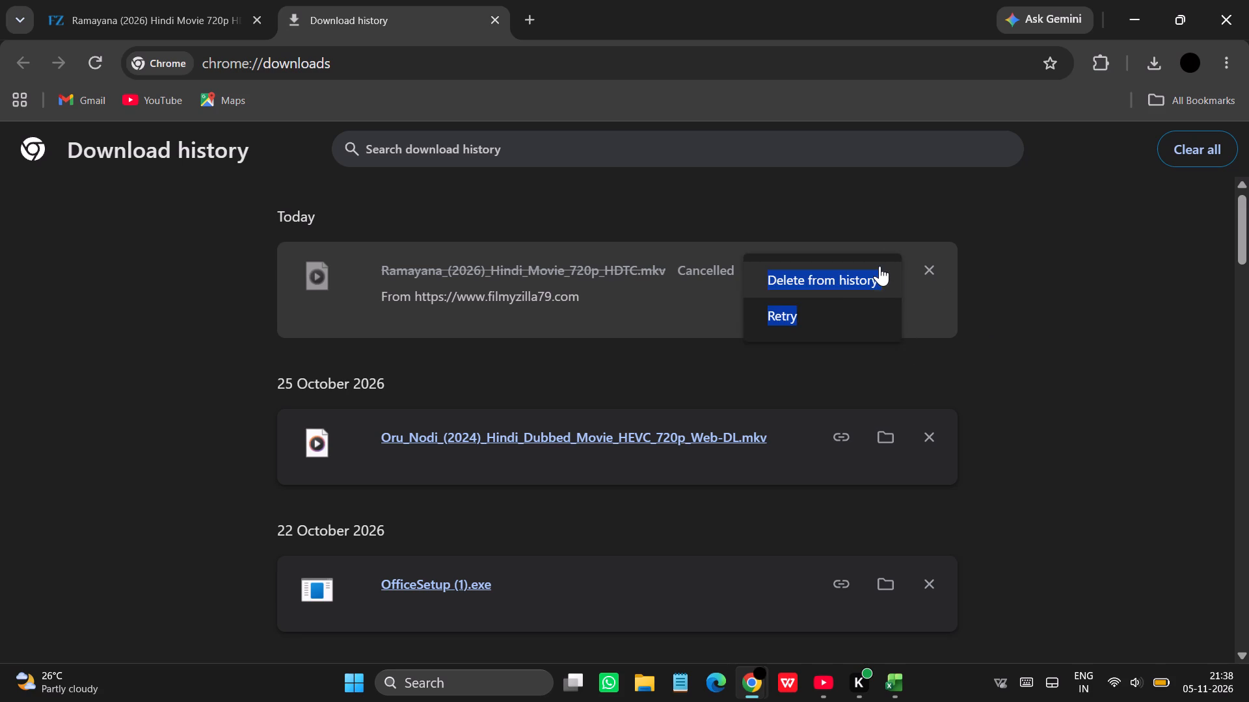